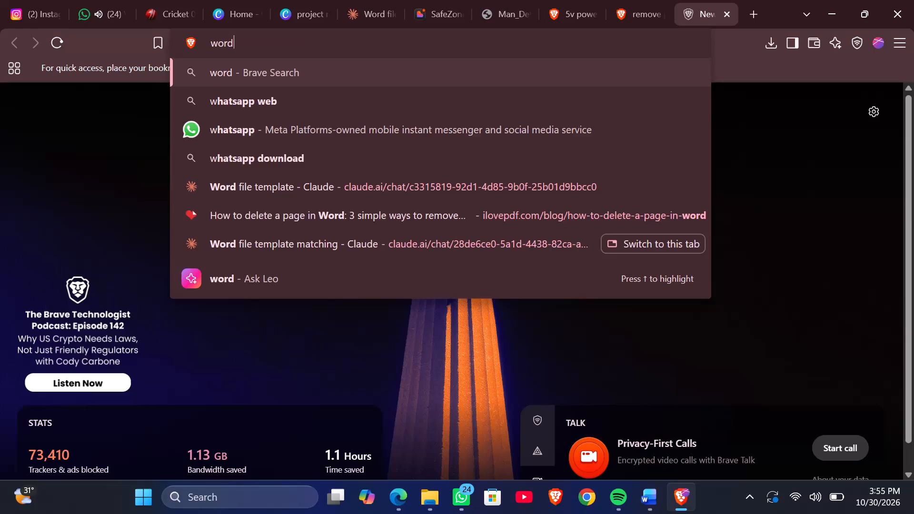
Search the web for "word to pdf" and open iLovePDF's Word to PDF converter from the results.
key("space")
type("to pdf")
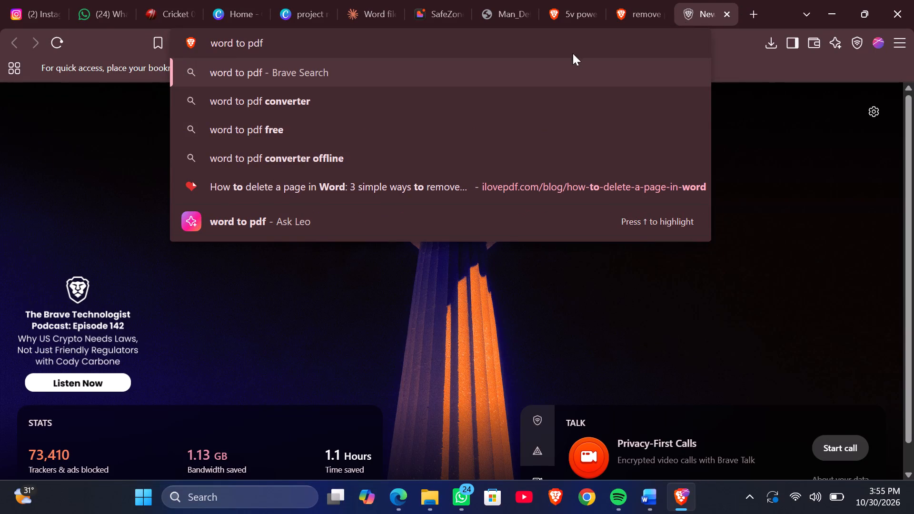
left_click(489, 74)
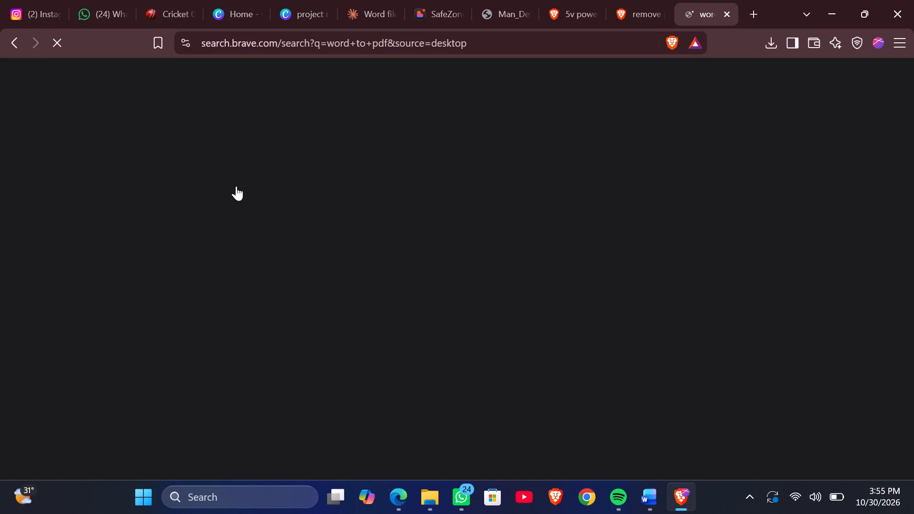
left_click(253, 191)
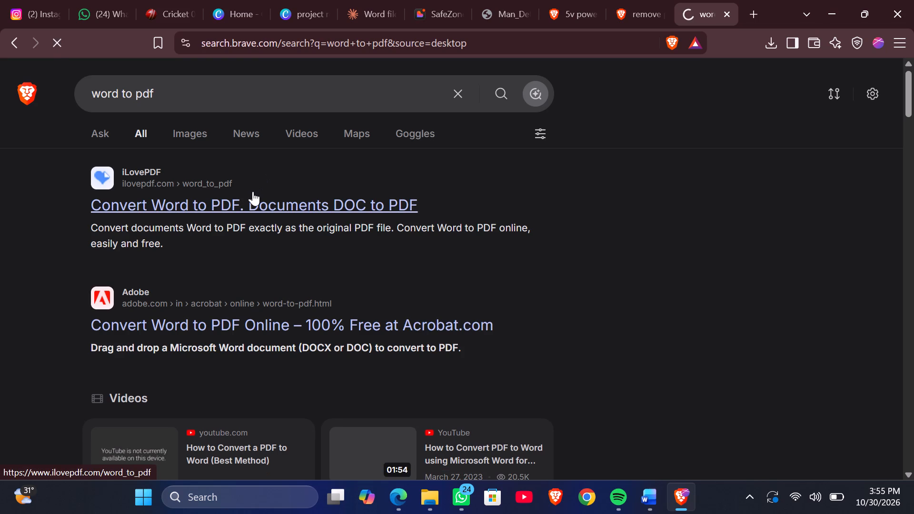
left_click(236, 211)
Select the Word files 1.11 and 1.22 in the Downloads folder for conversion to PDF.
left_click(437, 238)
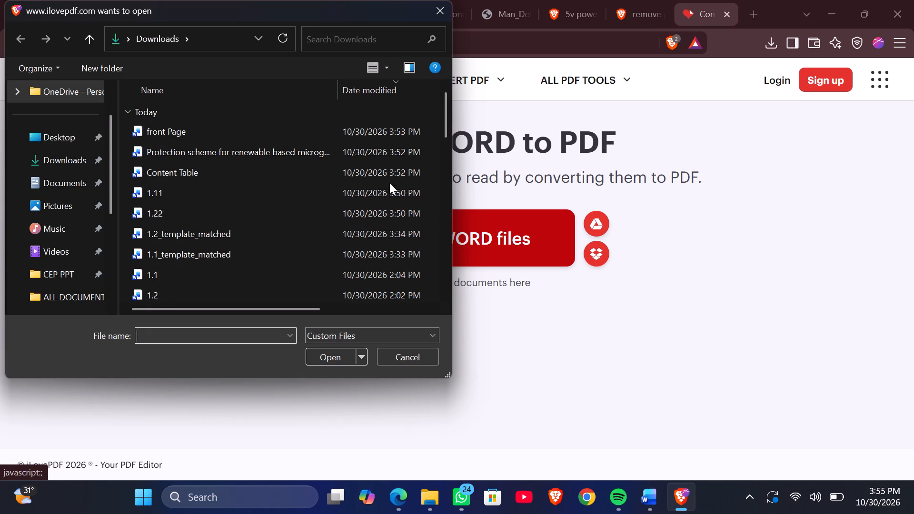
left_click_drag(127, 181, 170, 212)
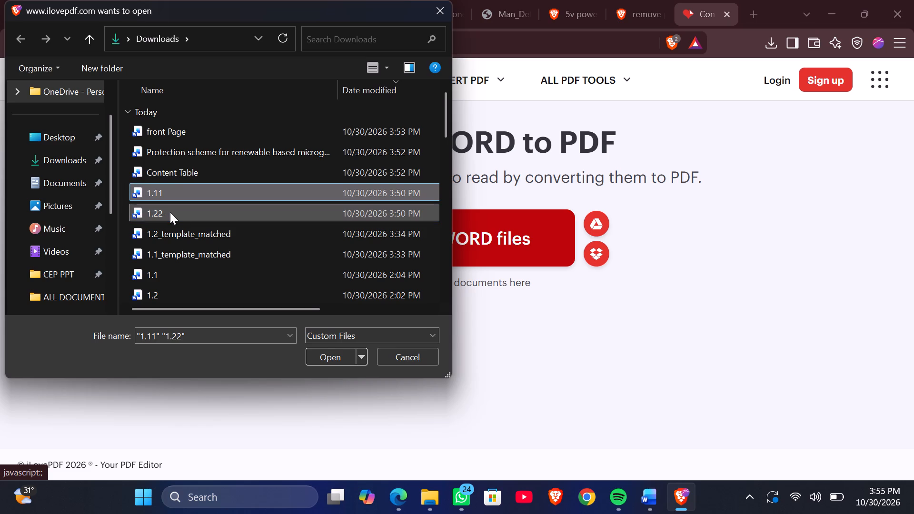
Add the selected Word files 1.11 and 1.22 and start the PDF conversion, declining Premium and continuing for free with one file.
left_click(341, 362)
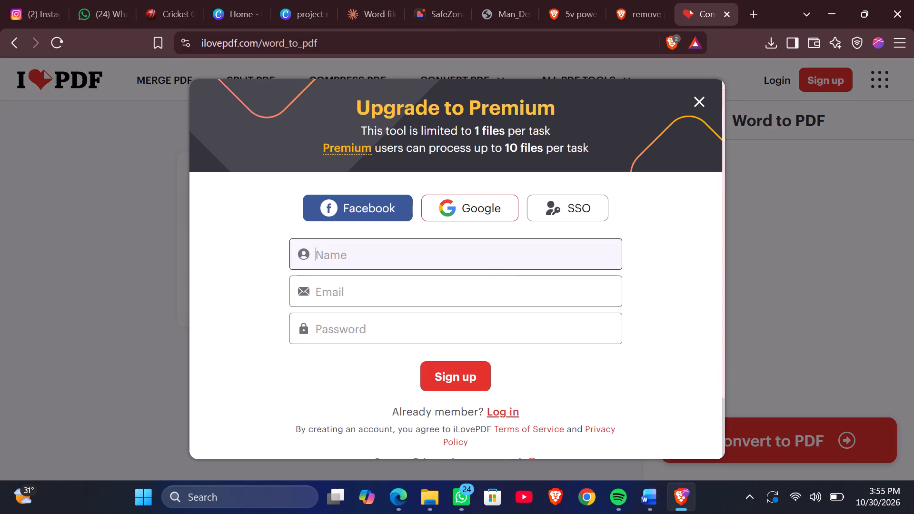
left_click(699, 102)
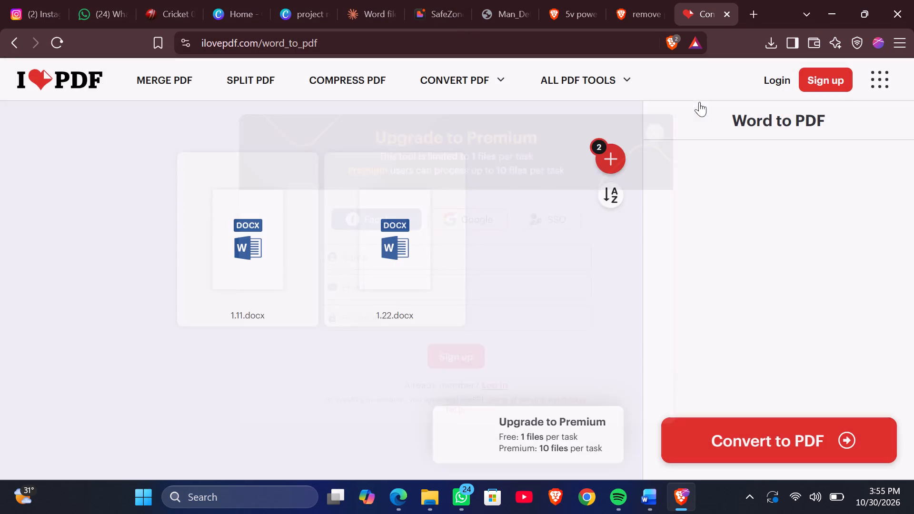
left_click(731, 439)
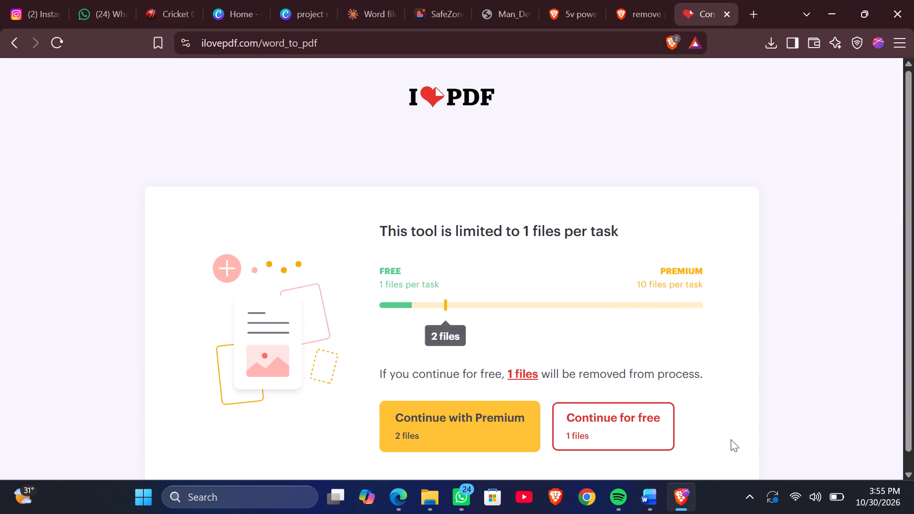
left_click(583, 408)
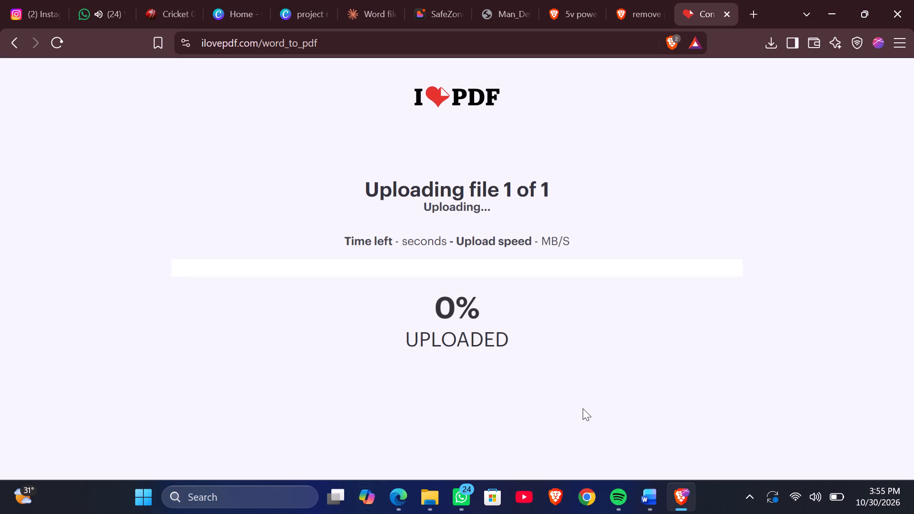
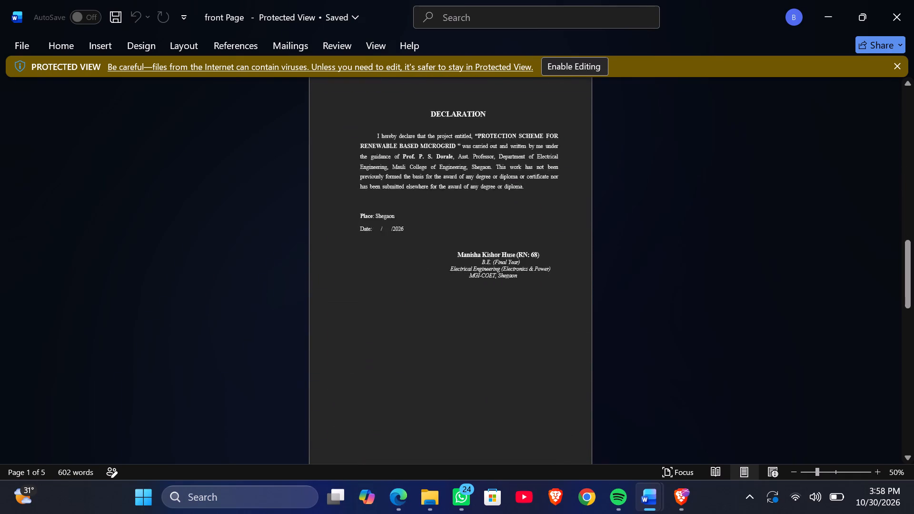
Review the certificate, declaration and abstract pages of the front Page document in Word, and minimize its window.
scroll(454, 272, "down", 3)
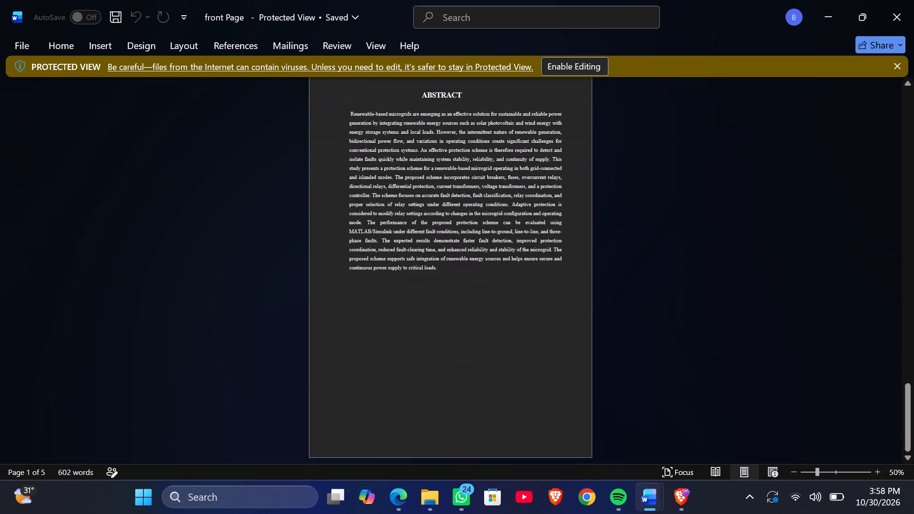
scroll(454, 272, "up", 9)
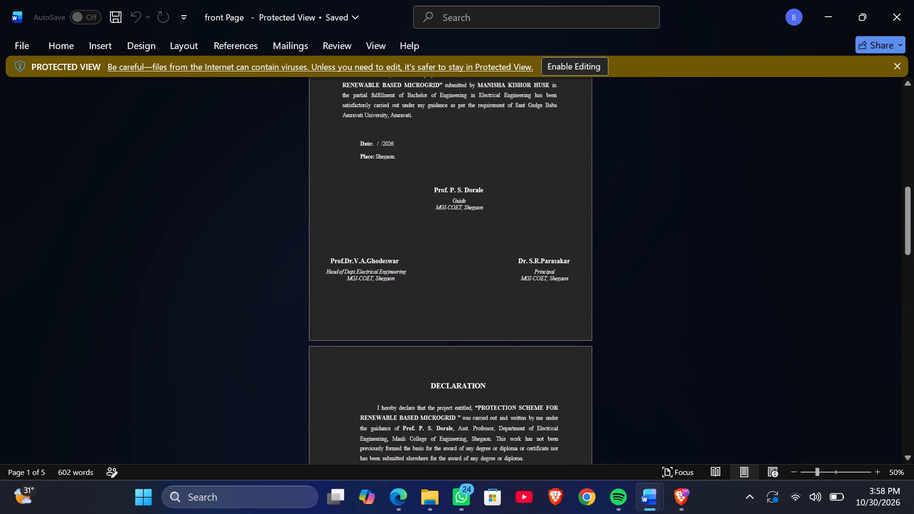
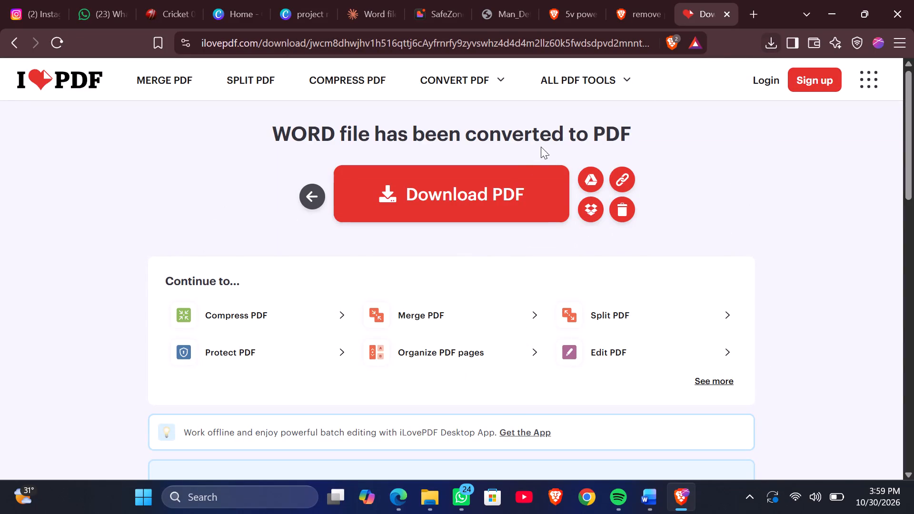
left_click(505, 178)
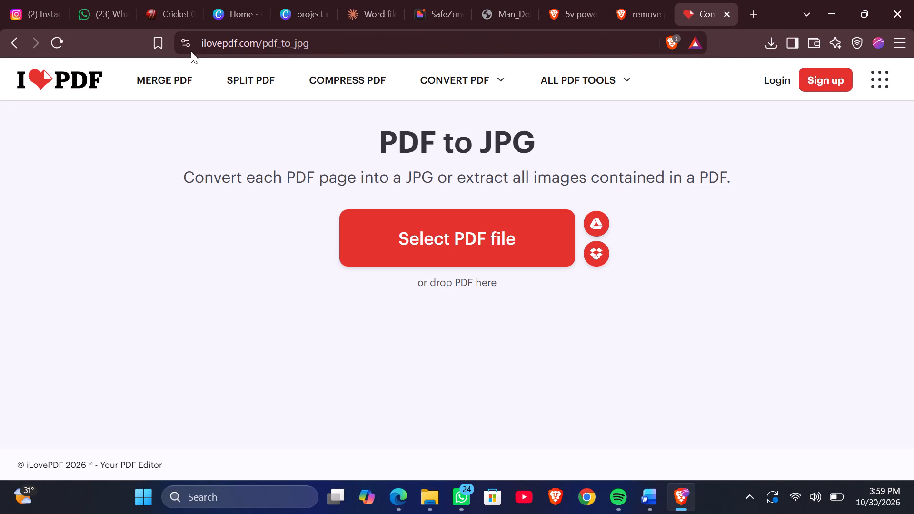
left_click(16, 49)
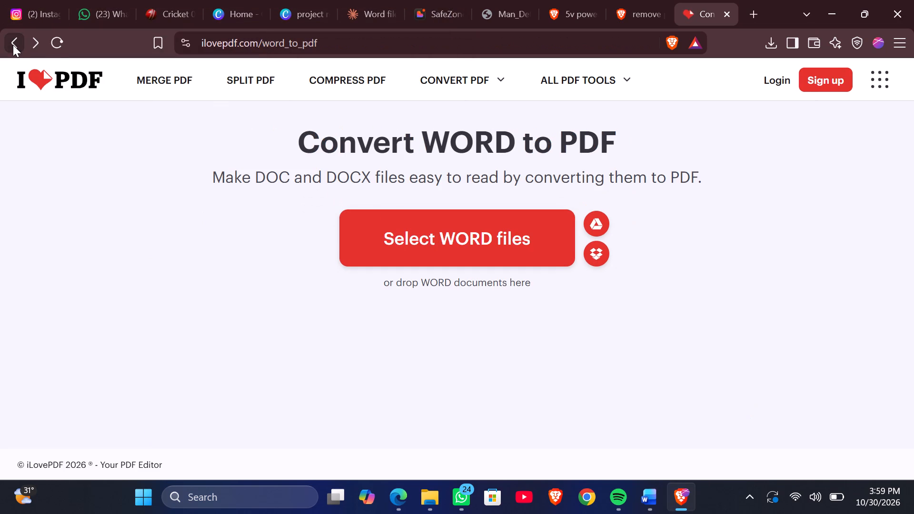
left_click(13, 45)
left_click(13, 45)
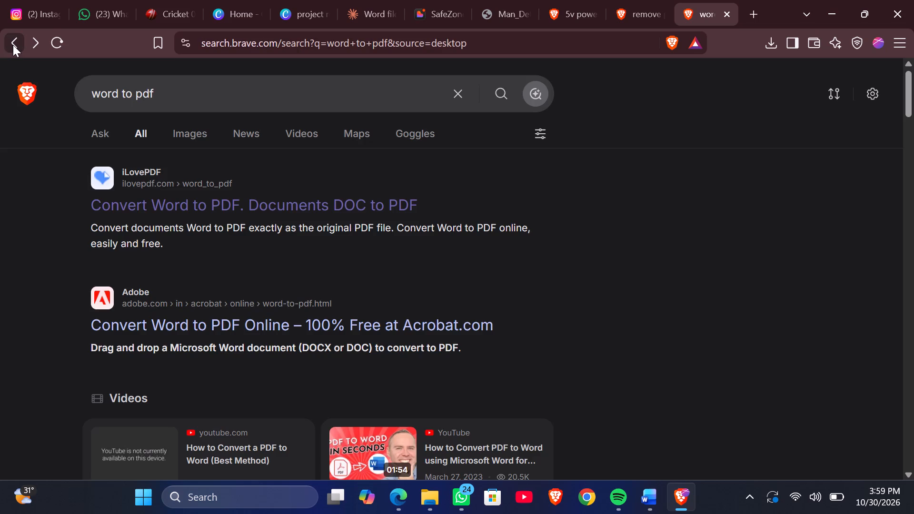
left_click(158, 199)
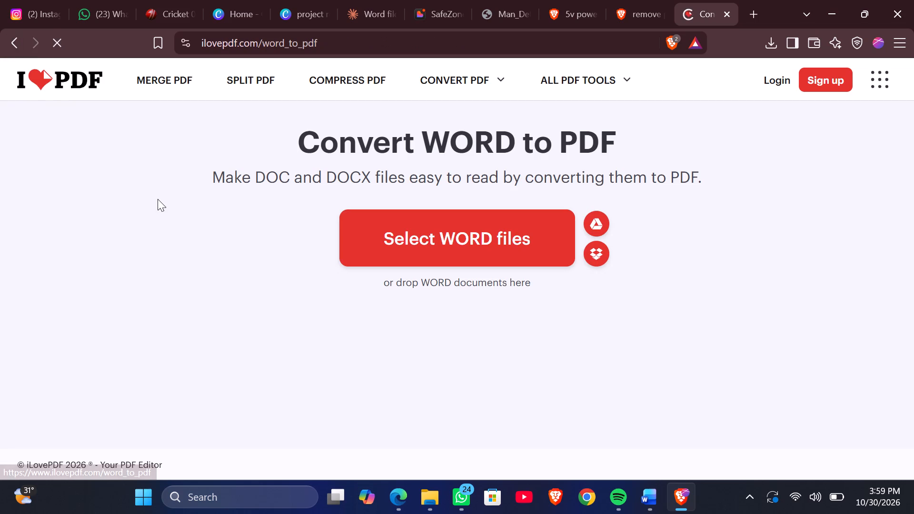
Select the Word file 1.22 from the Downloads folder and convert it to PDF.
left_click(452, 221)
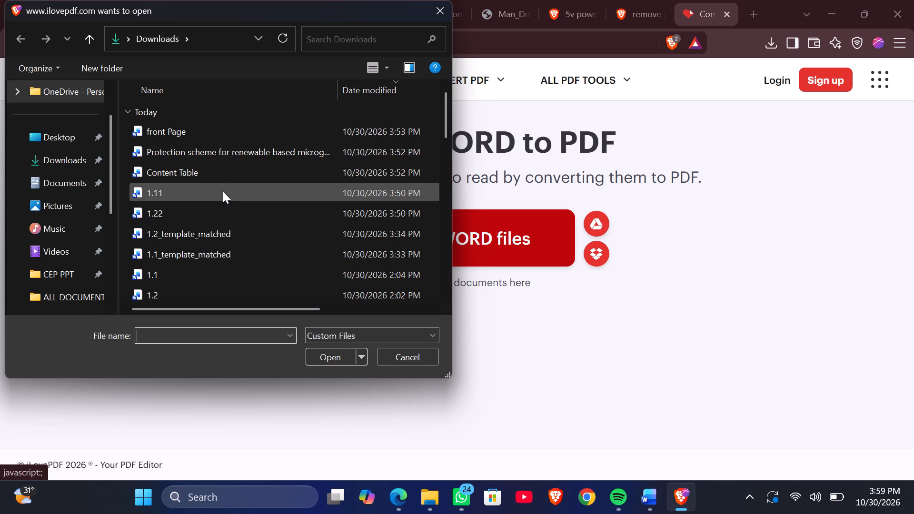
left_click(217, 215)
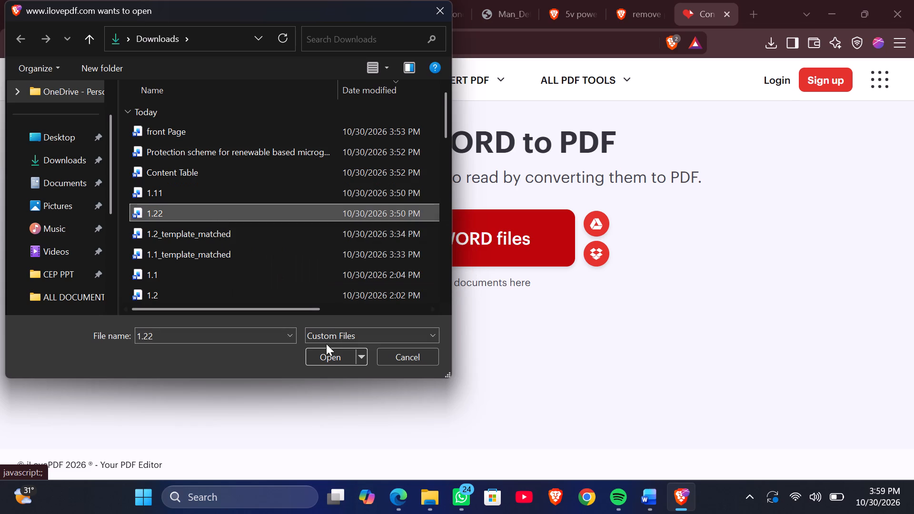
left_click(322, 356)
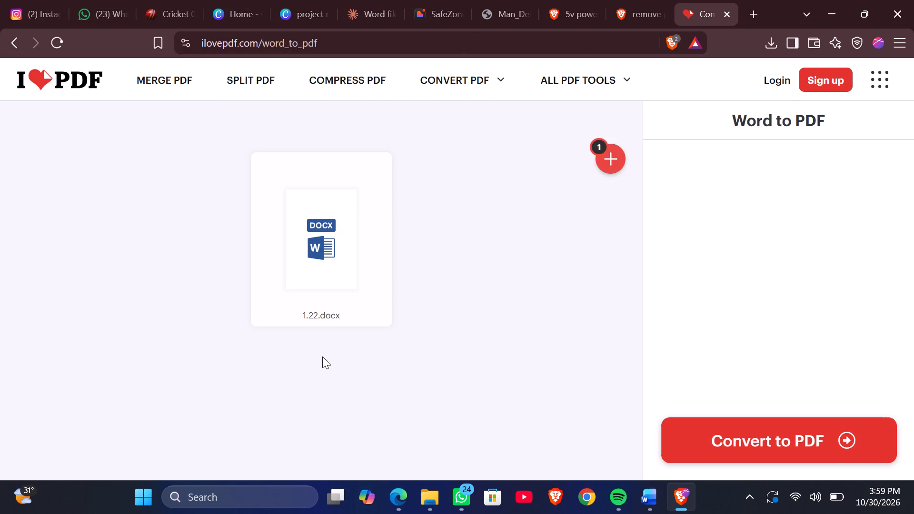
left_click(724, 430)
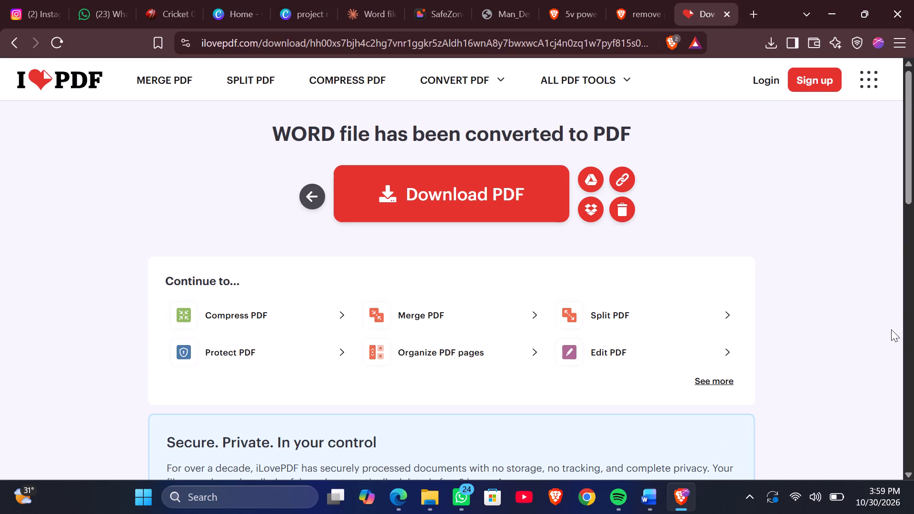
Download the converted PDF of 1.22.
left_click(522, 222)
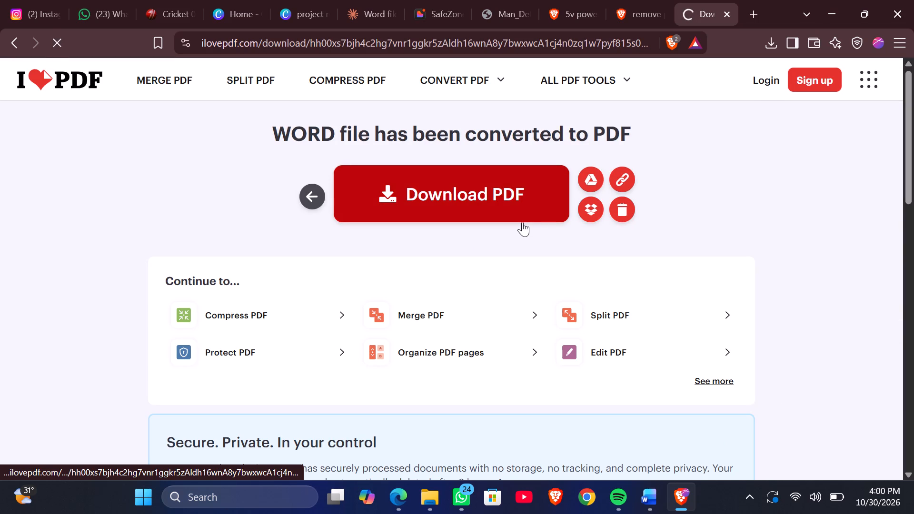
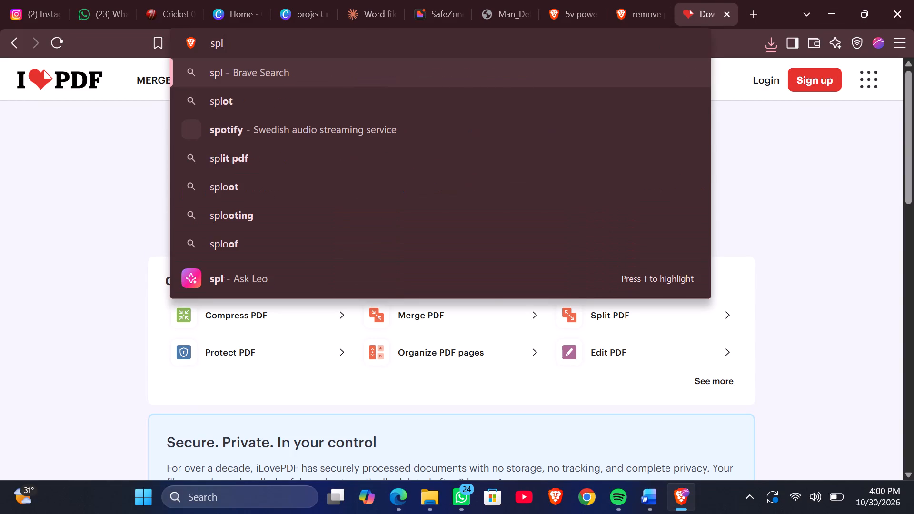
Search the web for "delete pages from pdf free" and open iLovePDF's Remove PDF pages tool.
key("BackSpace")
key("BackSpace")
type("delete")
key("space")
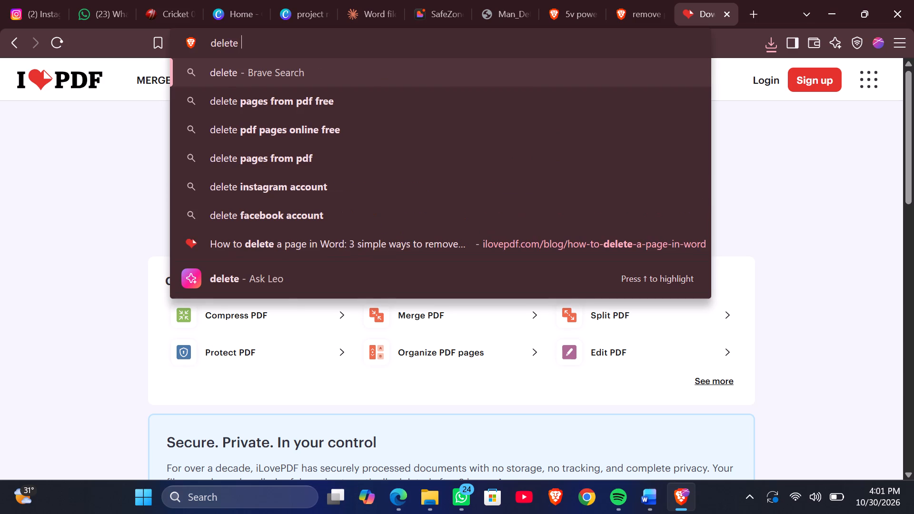
left_click(514, 108)
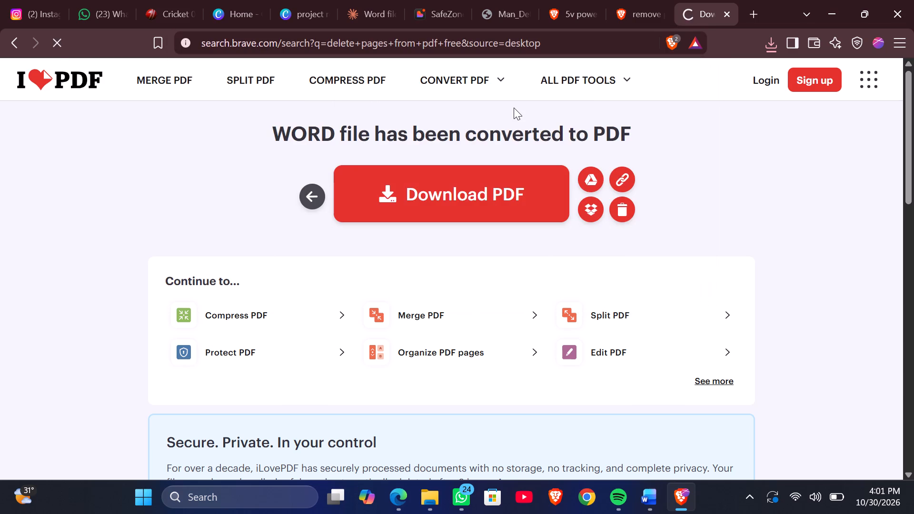
left_click(268, 207)
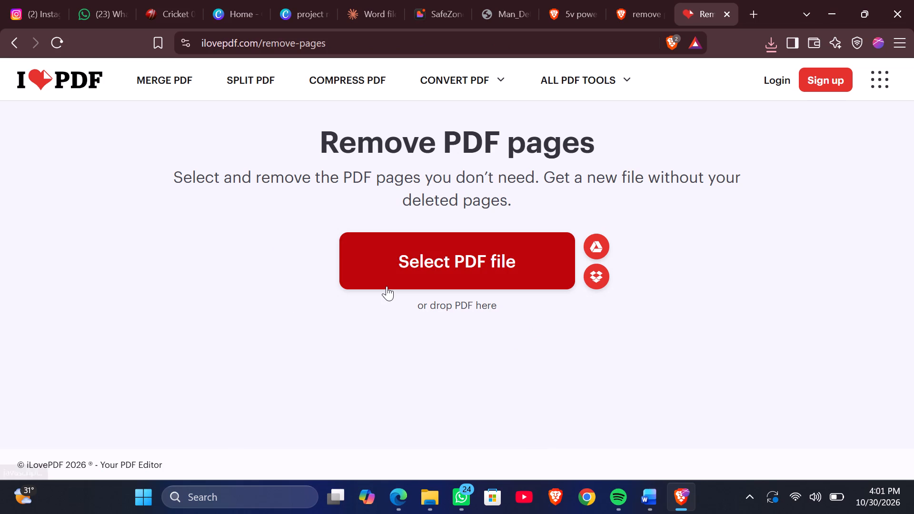
Load the PDF "project report 46-50 (1)" from the Downloads folder into the page remover.
left_click(387, 286)
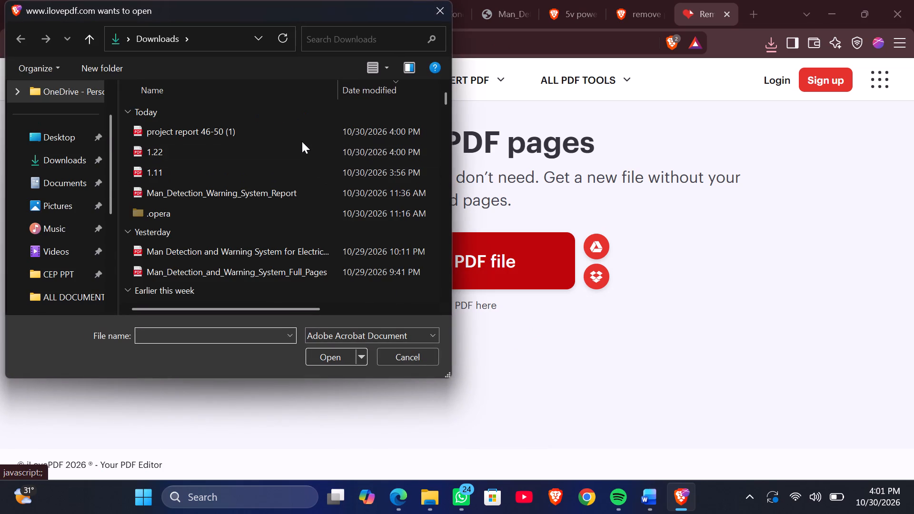
left_click(305, 134)
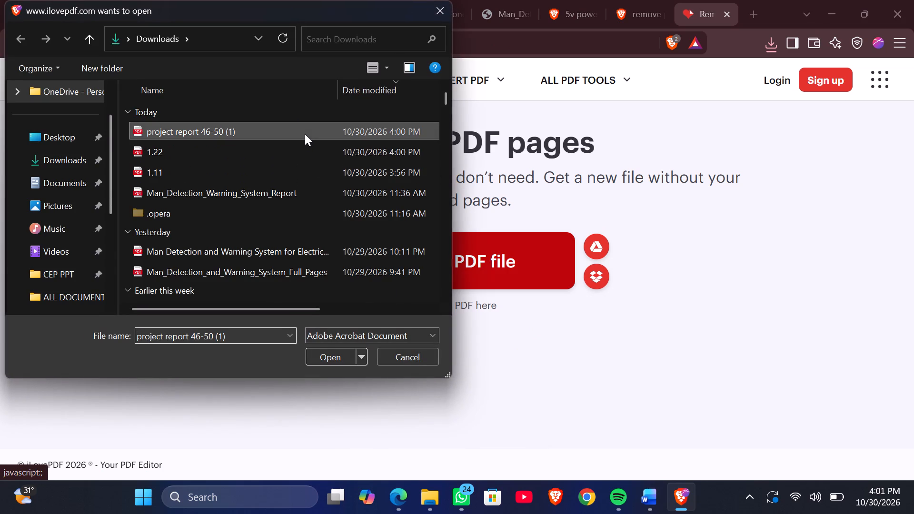
left_click(325, 352)
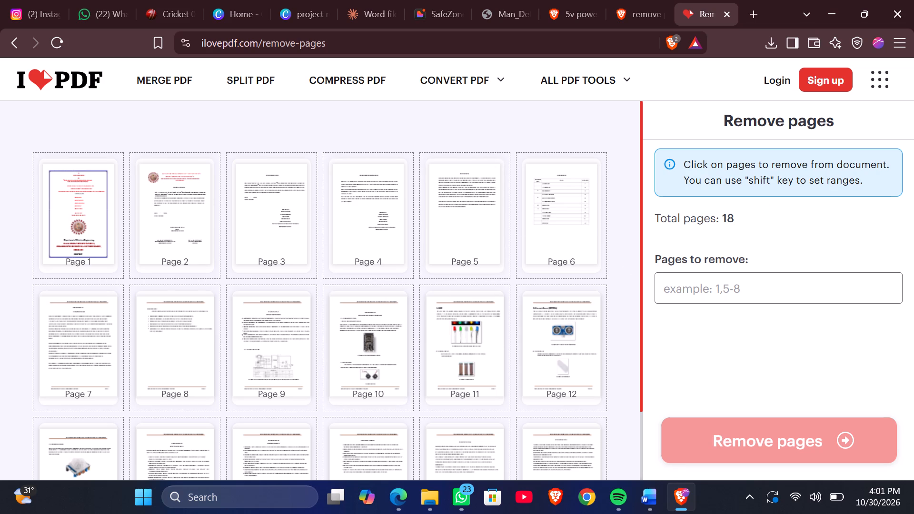
Mark pages 13 to 18 of the project report for removal.
scroll(480, 347, "down", 3)
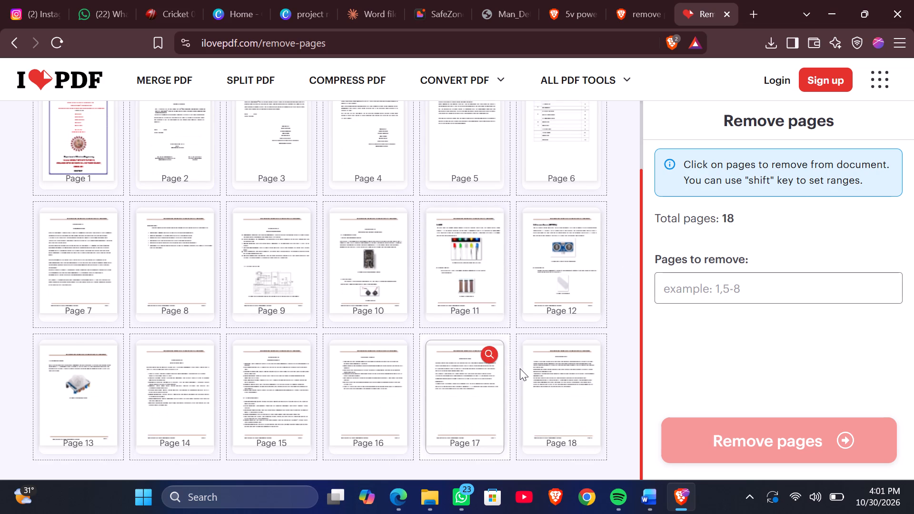
left_click(518, 369)
left_click(491, 379)
left_click(381, 381)
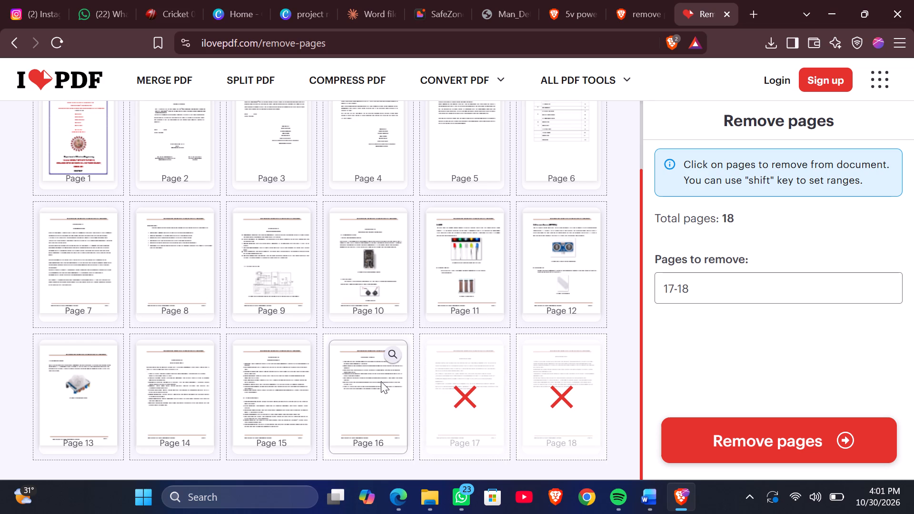
left_click(220, 405)
left_click(127, 405)
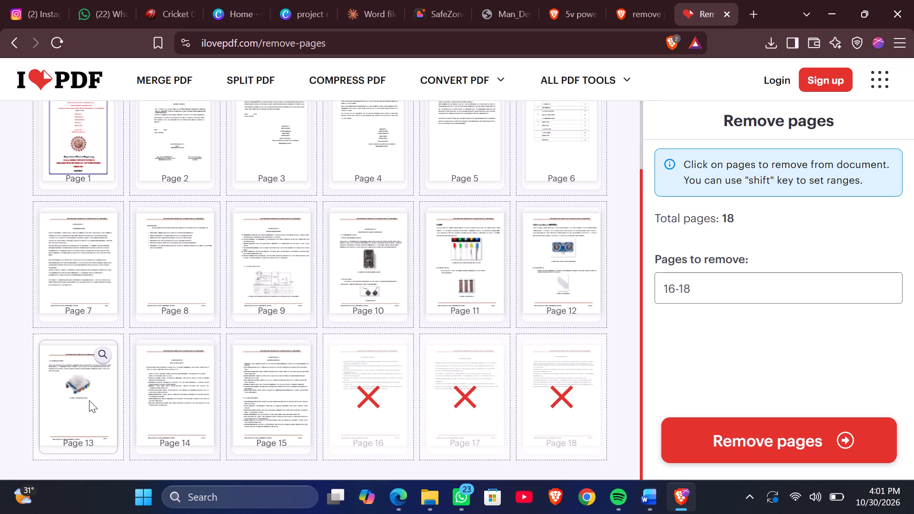
left_click_drag(89, 400, 255, 399)
left_click_drag(255, 399, 164, 398)
left_click(164, 398)
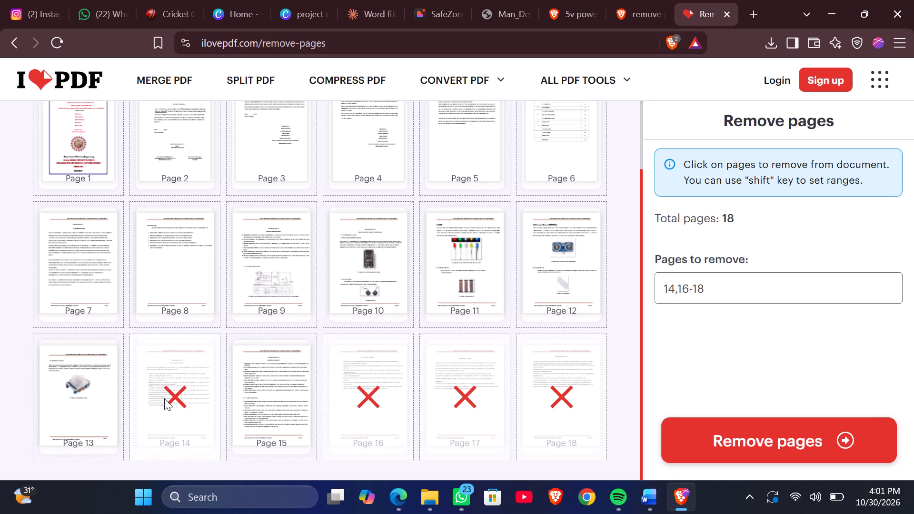
left_click(273, 395)
left_click(88, 393)
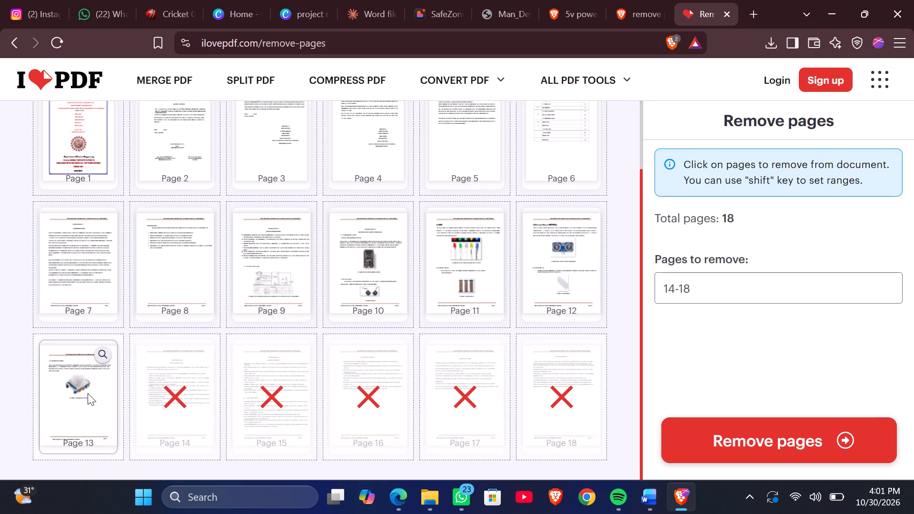
Mark pages 6 to 12 for removal as well, making the removal range 6-18.
left_click(66, 287)
left_click(188, 261)
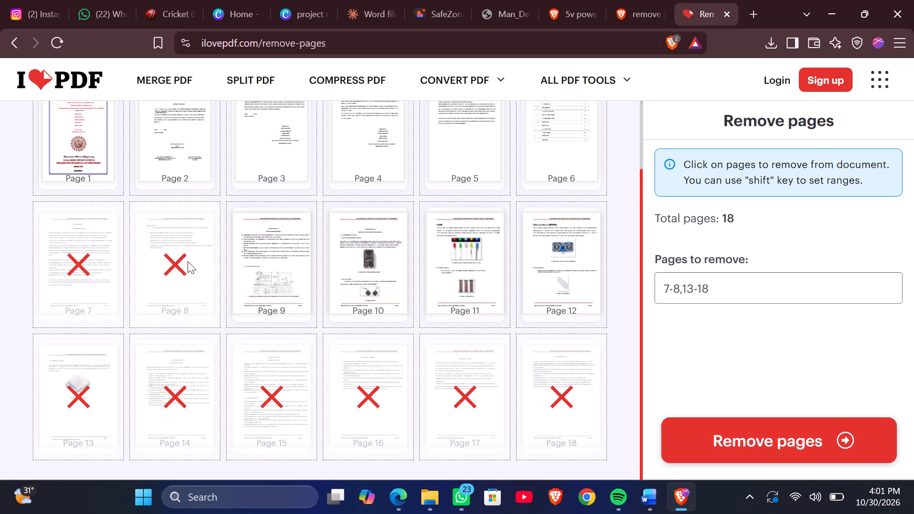
left_click(249, 261)
left_click(351, 273)
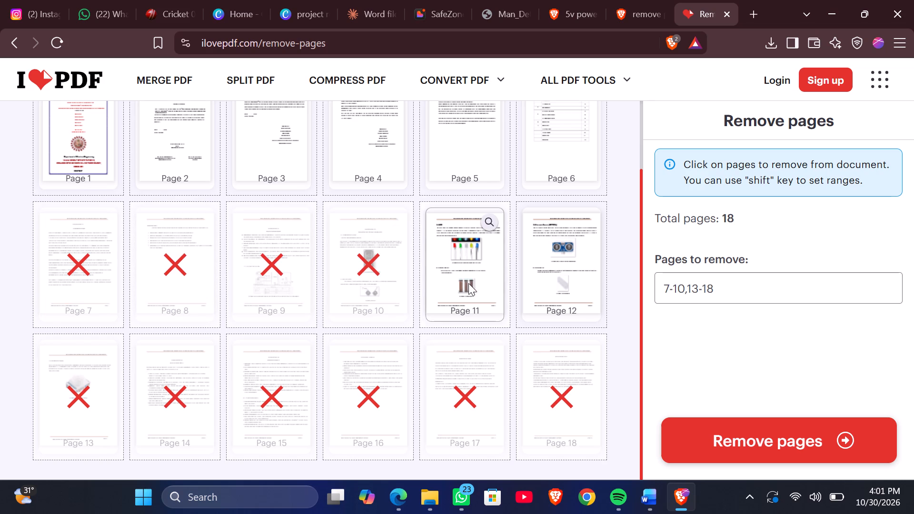
left_click(468, 283)
left_click(548, 290)
left_click(545, 151)
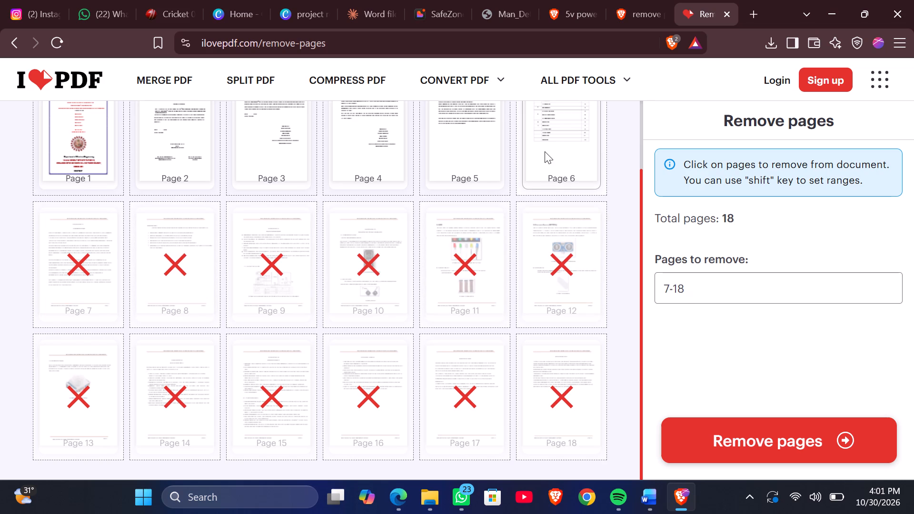
scroll(559, 169, "up", 1)
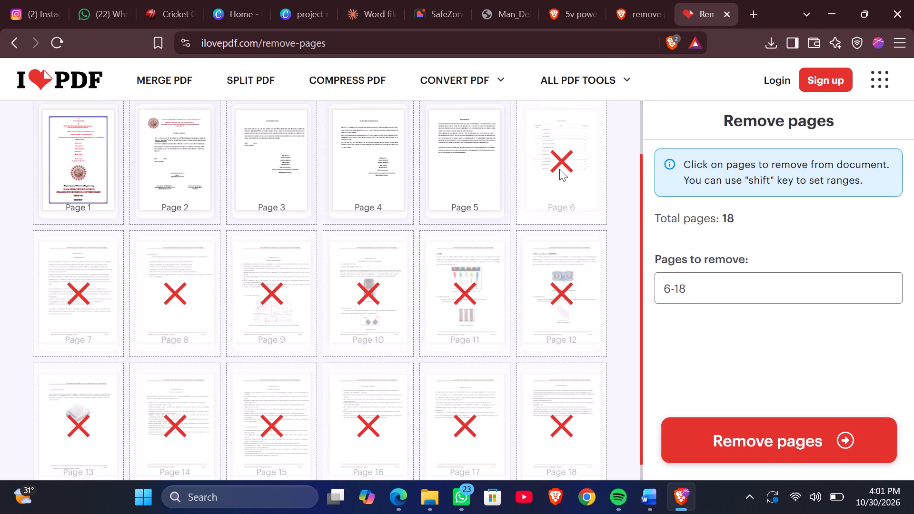
scroll(559, 169, "up", 1)
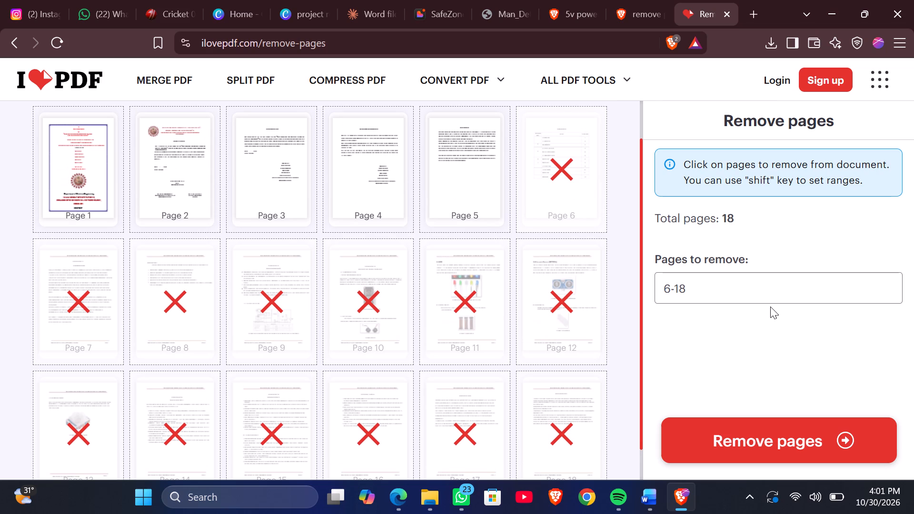
left_click(756, 419)
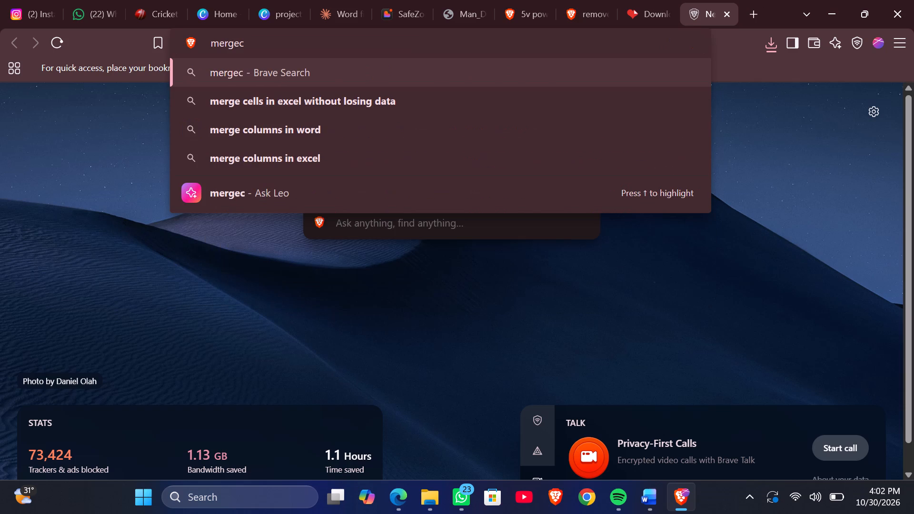
key("BackSpace")
key("space")
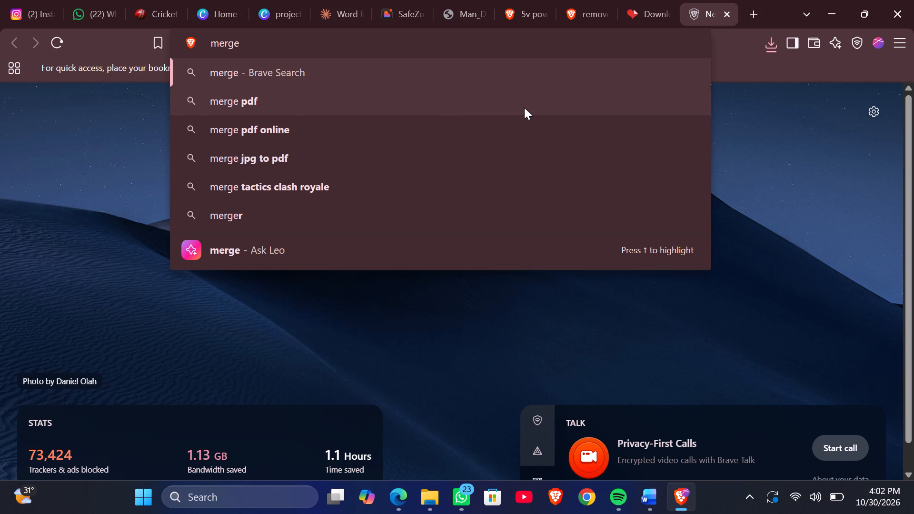
left_click(524, 108)
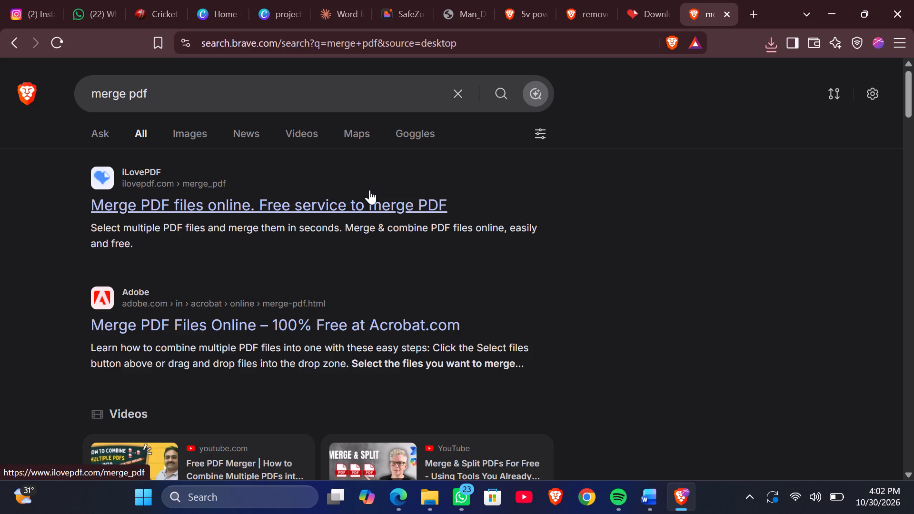
left_click(358, 205)
Load "project report 46-50 (1)_removed" from Downloads as the first file to merge.
left_click(457, 237)
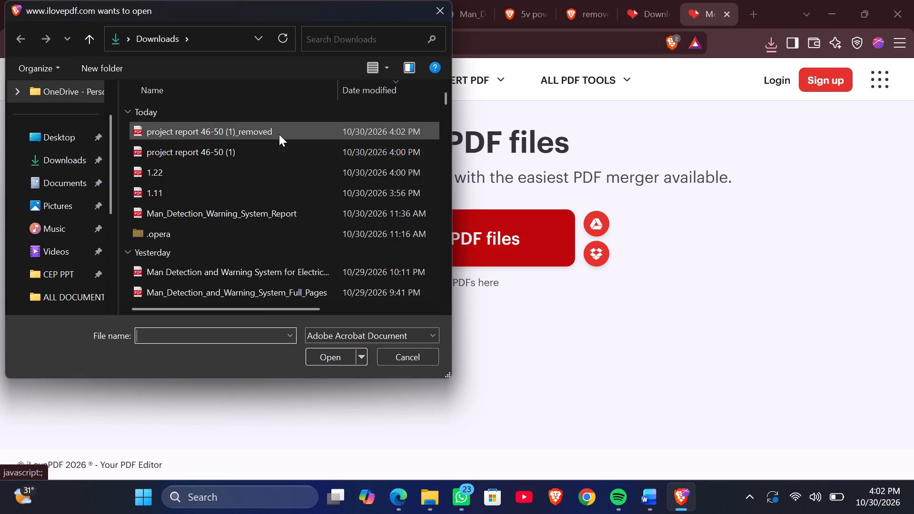
left_click(279, 134)
left_click(268, 174)
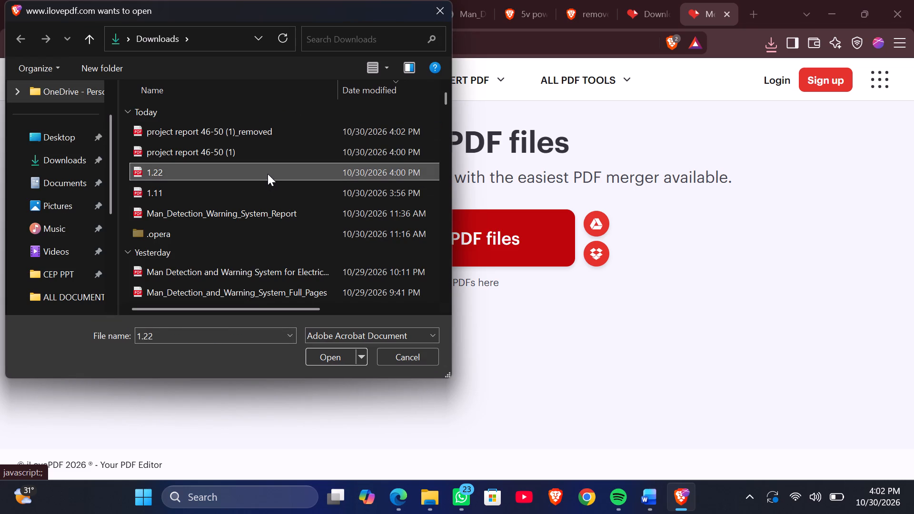
left_click(281, 131)
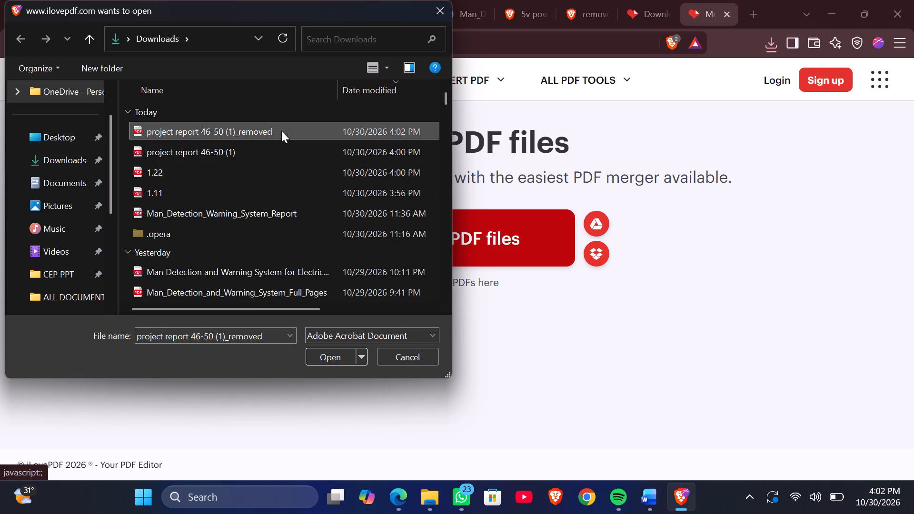
left_click(338, 356)
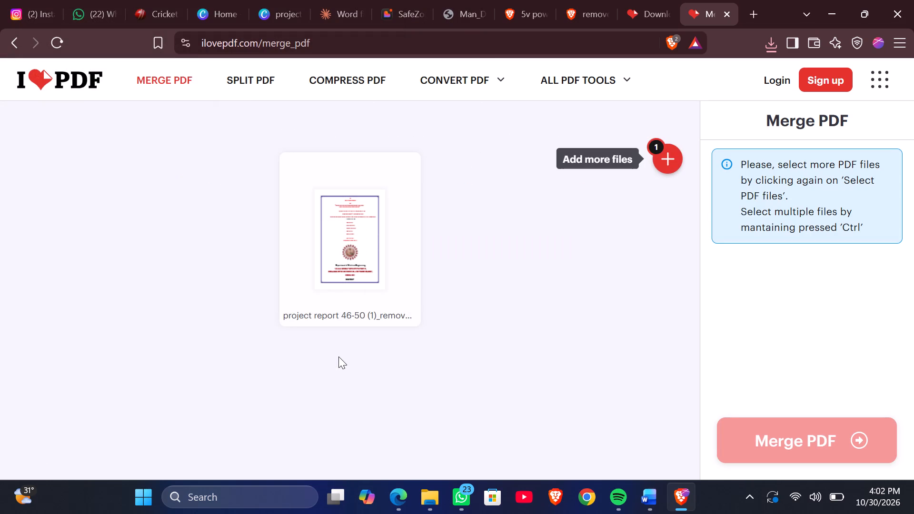
Add the PDFs 1.22 and 1.11 from Downloads, in that order, and merge the three files.
left_click(669, 150)
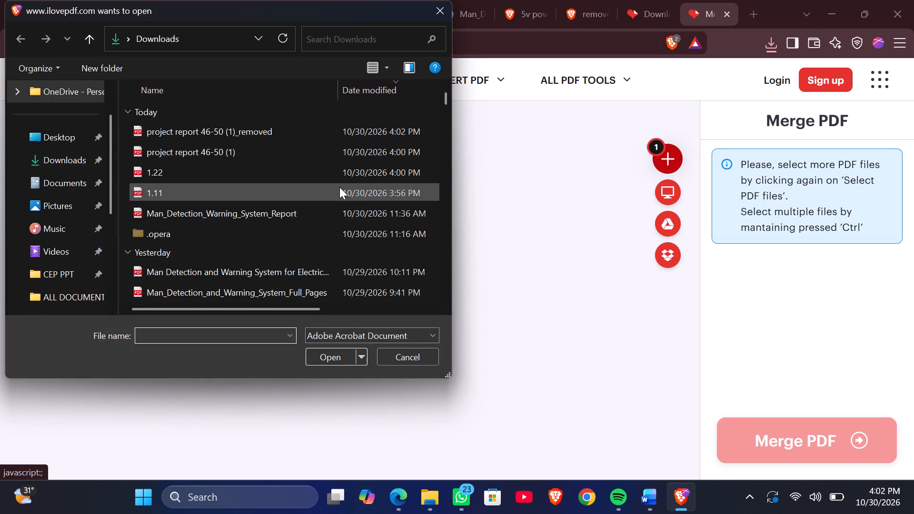
left_click(305, 166)
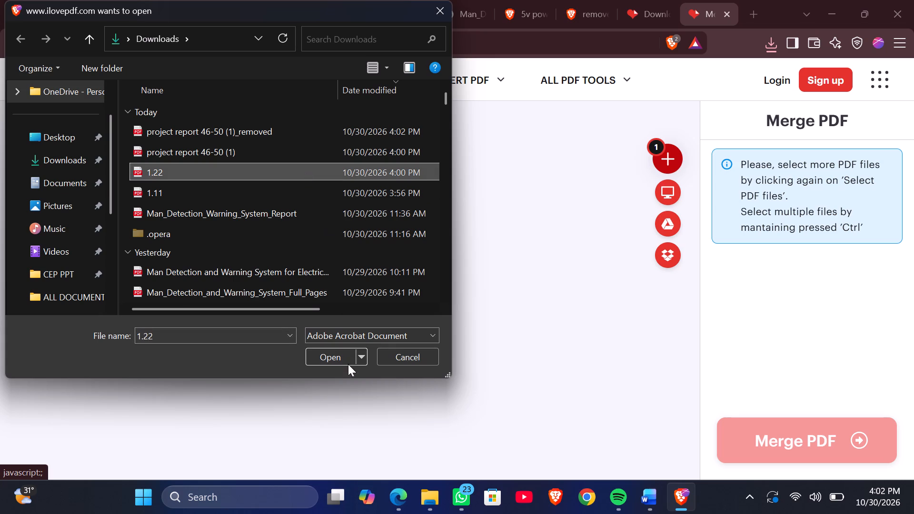
left_click(342, 360)
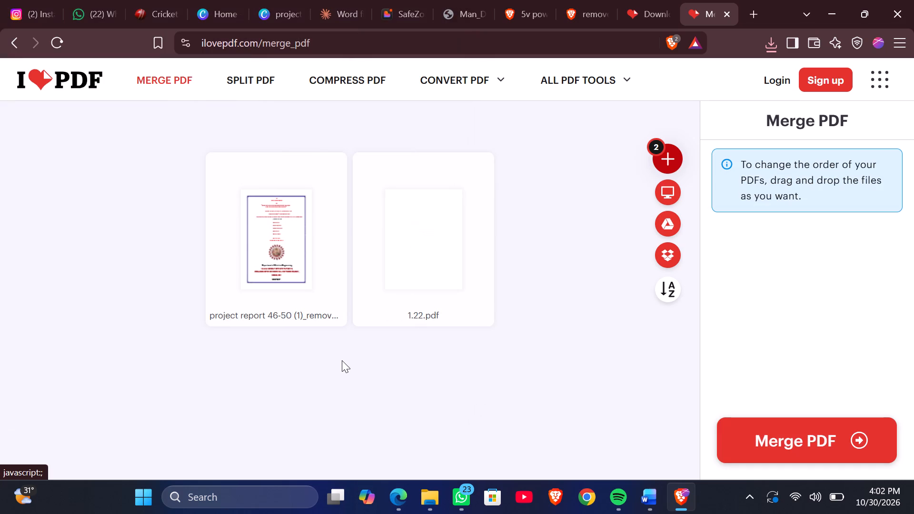
left_click(664, 166)
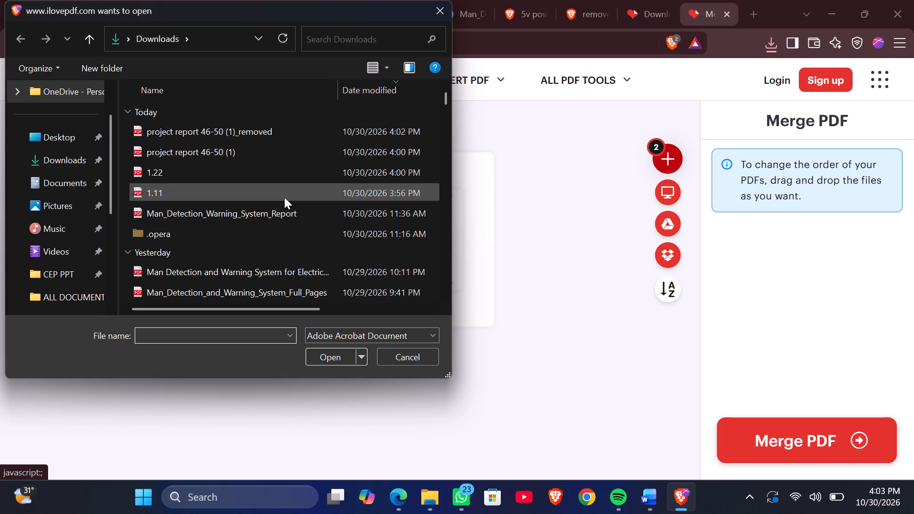
left_click(284, 197)
left_click(332, 358)
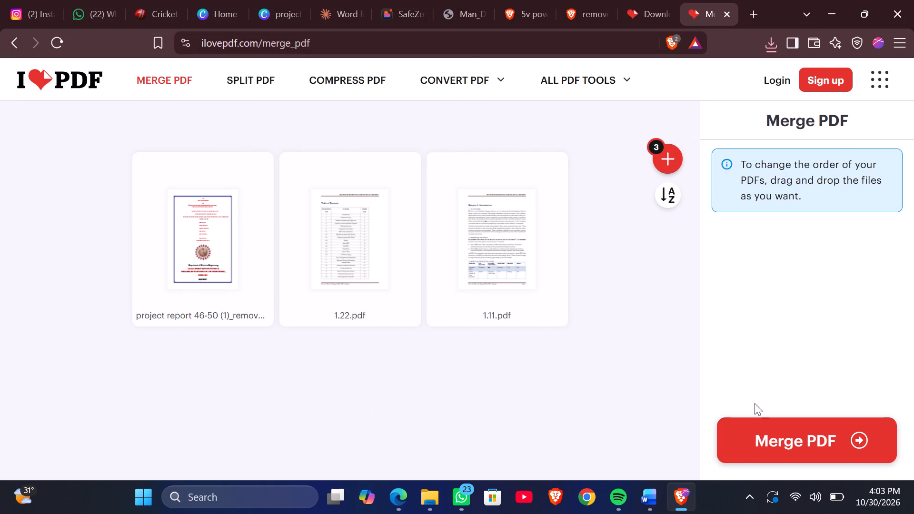
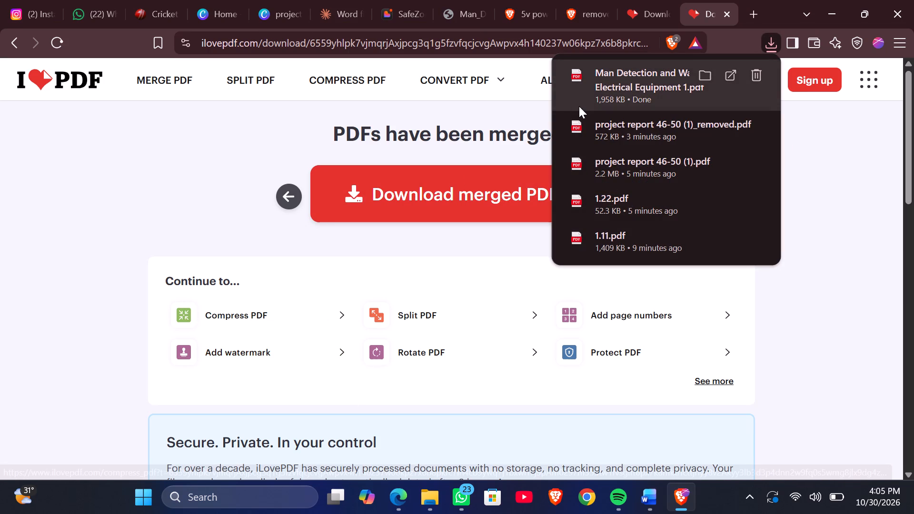
Open the downloaded merged report PDF in a new browser tab for review.
left_click(730, 72)
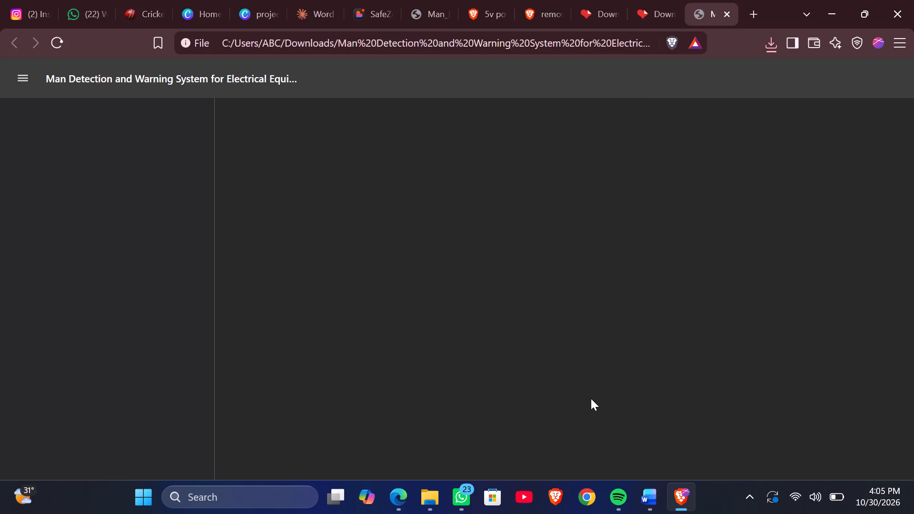
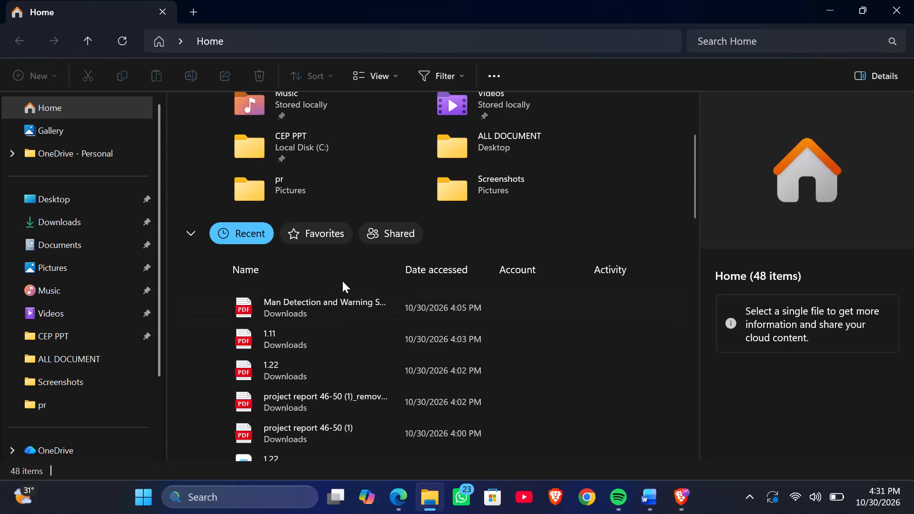
Open the recent PDF "Man Detection and Warning System for Electrical Equipment 1" from File Explorer in a maximized Edge window, dismissing the chat notification.
double_click(284, 310)
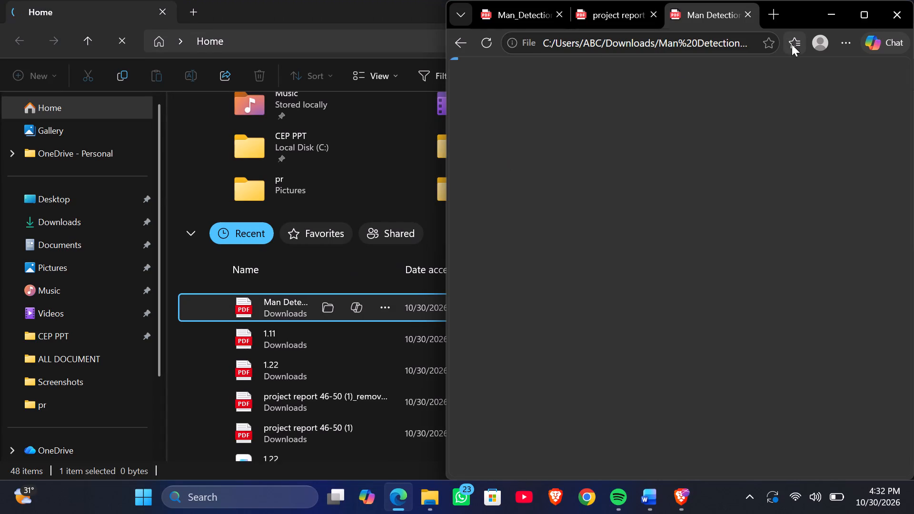
left_click(865, 14)
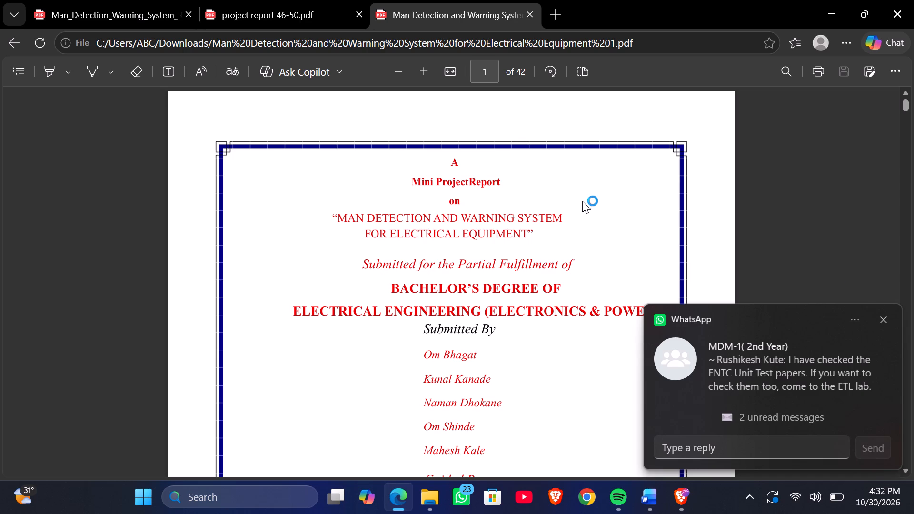
left_click(889, 327)
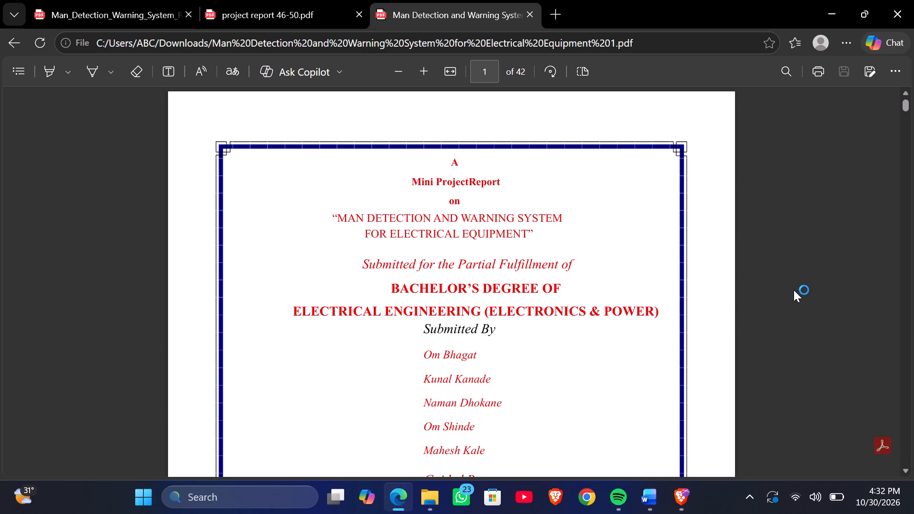
Examine the merged report's cover page, from the project title through the submitter and guide details to the college emblem.
key("Down")
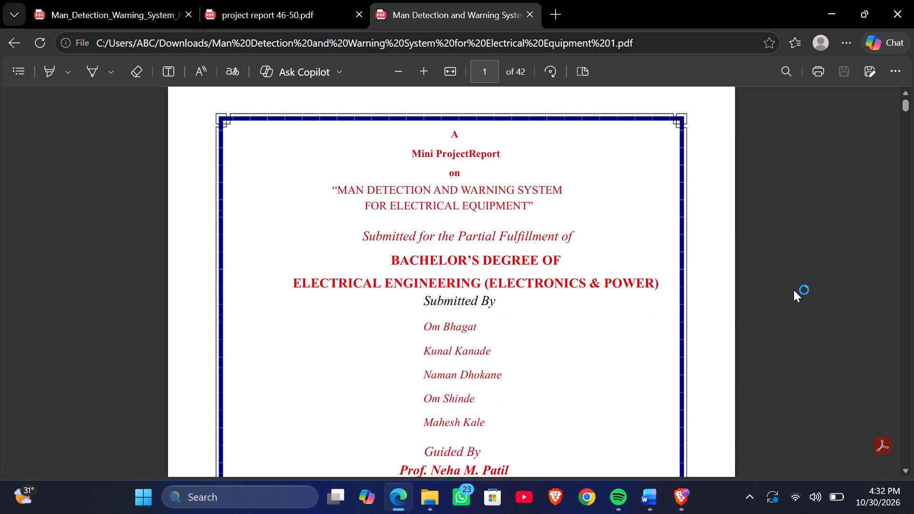
key("Down")
key("Down")
key("Down")
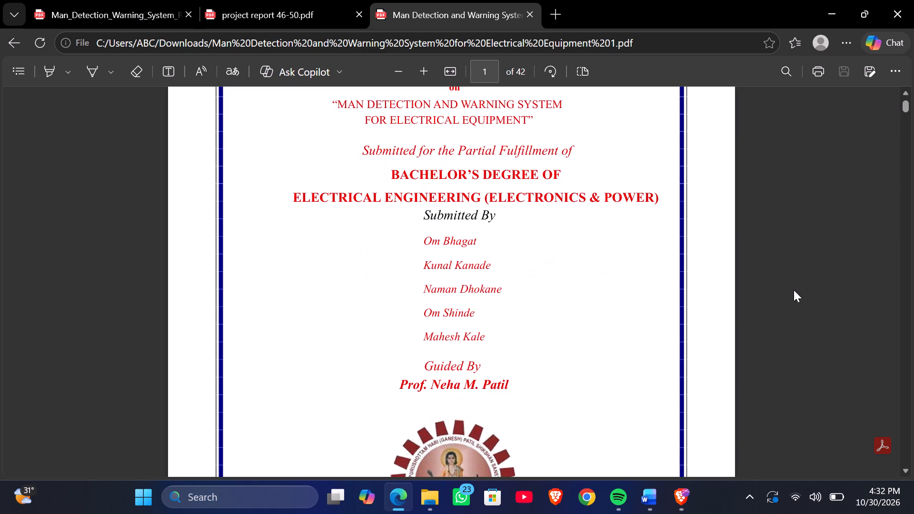
key("Down")
key("Down")
key("Down")
key("Down")
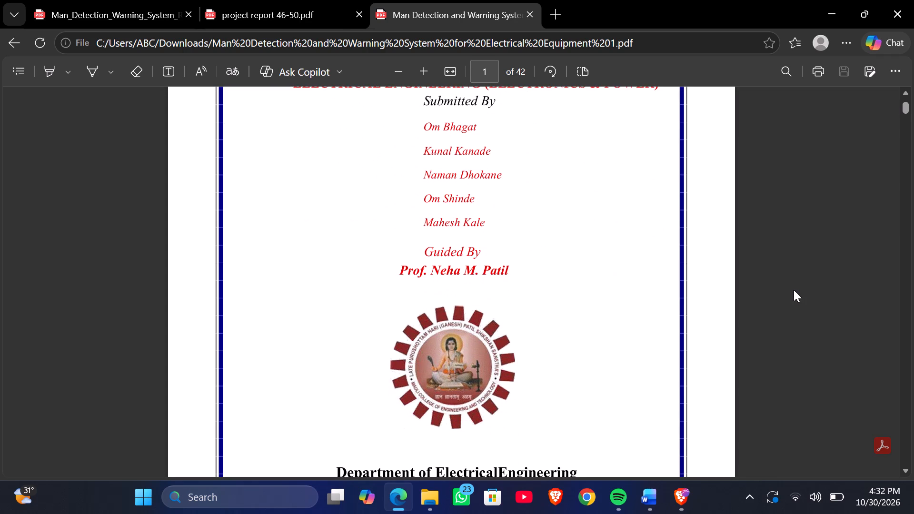
Review the cover page of the merged report down to the department, college name and academic year.
key("Down")
key("Down")
key("Down")
key("Down")
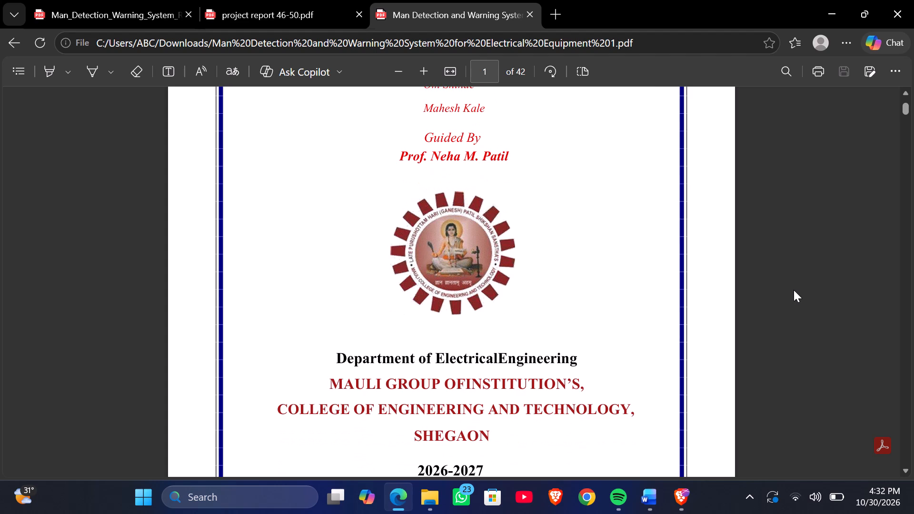
key("Down")
key("Down")
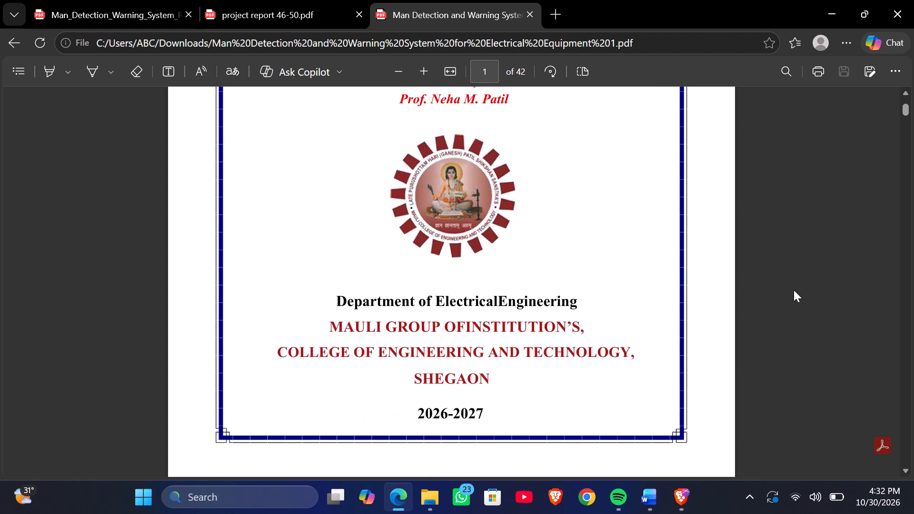
key("Down")
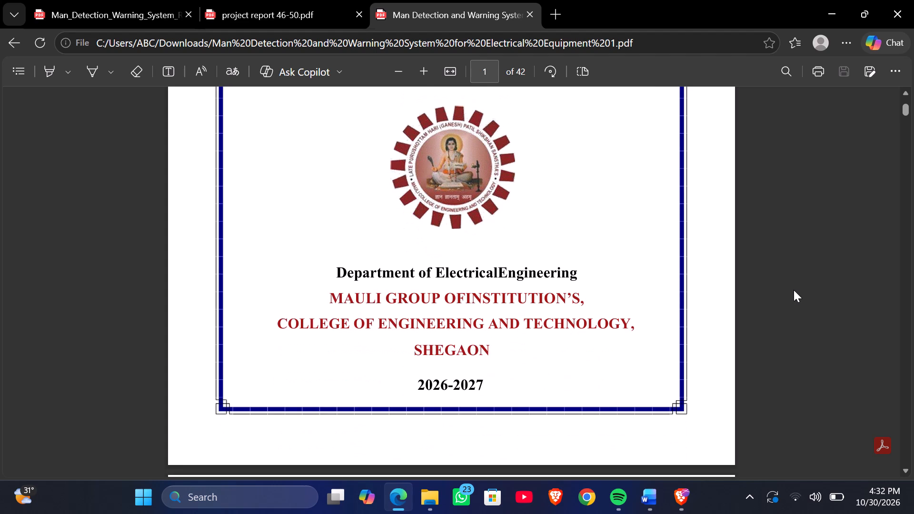
Review the Certificate page of the merged report, including the project title, date and place, and signatory blocks.
key("Down")
key("Down")
key("Down")
key("Down")
key("Down")
key("Down")
key("Down")
key("Down")
key("Down")
key("Down")
key("Down")
key("Down")
key("Down")
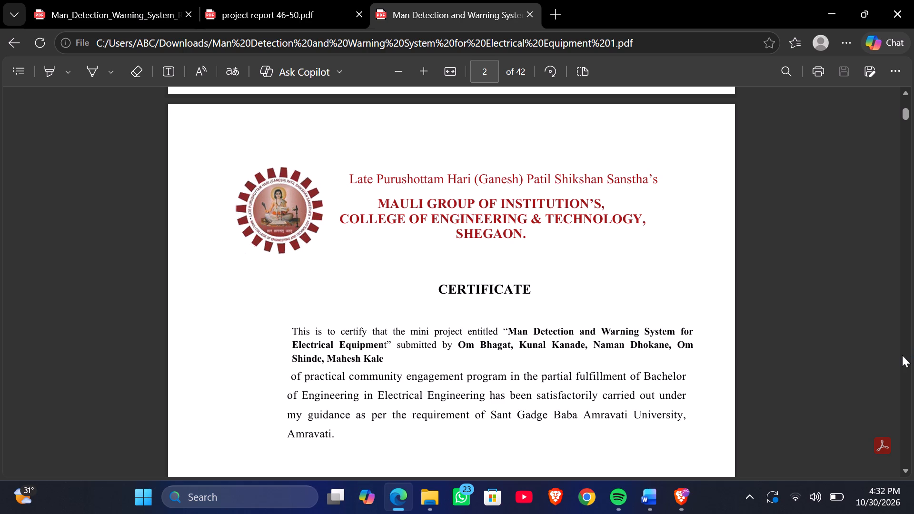
key("Up")
key("Down")
key("Down")
key("Down")
key("Down")
key("Down")
key("Down")
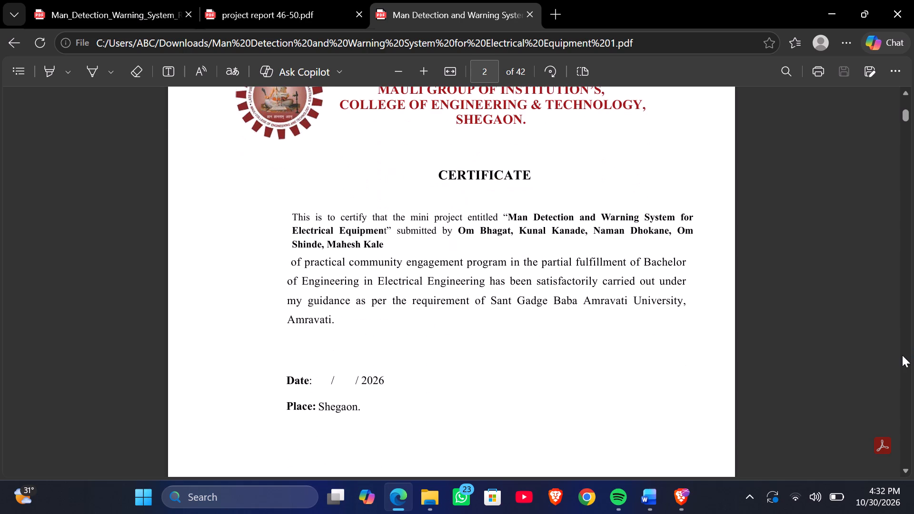
key("Down")
key("Down")
key("Down")
key("Down")
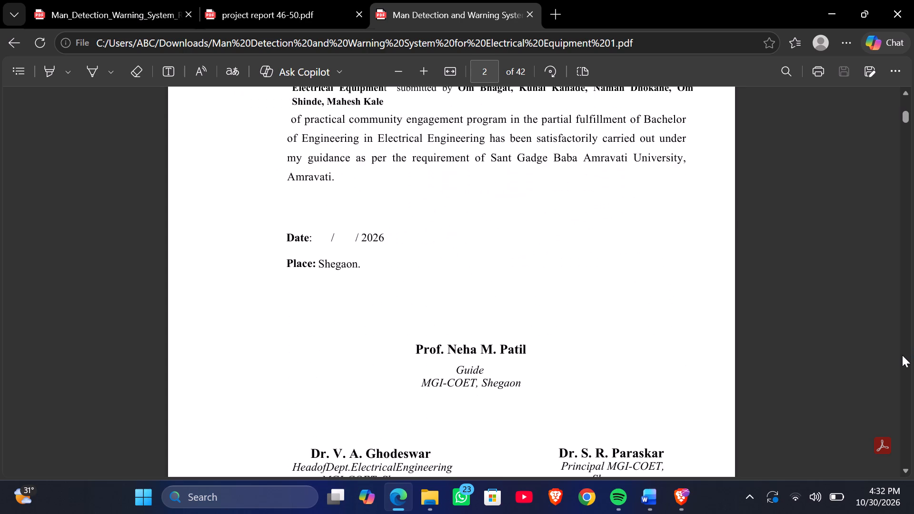
key("Down")
key("Down")
key("Down")
Review the Declaration page of the merged report, from its statement to the list of student names.
key("Down")
key("Down")
key("Down")
key("Down")
key("Down")
key("Down")
key("Down")
key("Down")
key("Down")
key("Down")
key("Down")
key("Down")
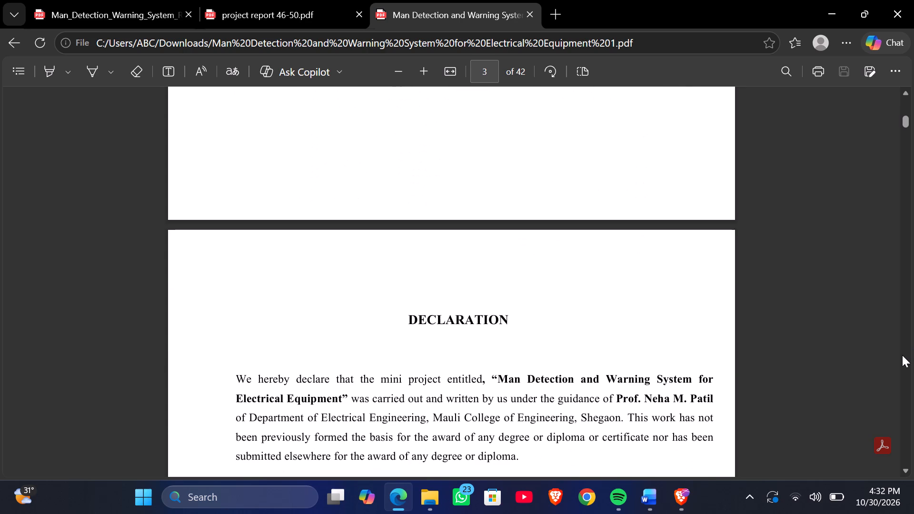
key("Down")
key("Down")
key("Down")
key("Down")
key("Down")
key("Down")
key("Down")
key("Down")
key("Down")
key("Down")
key("Down")
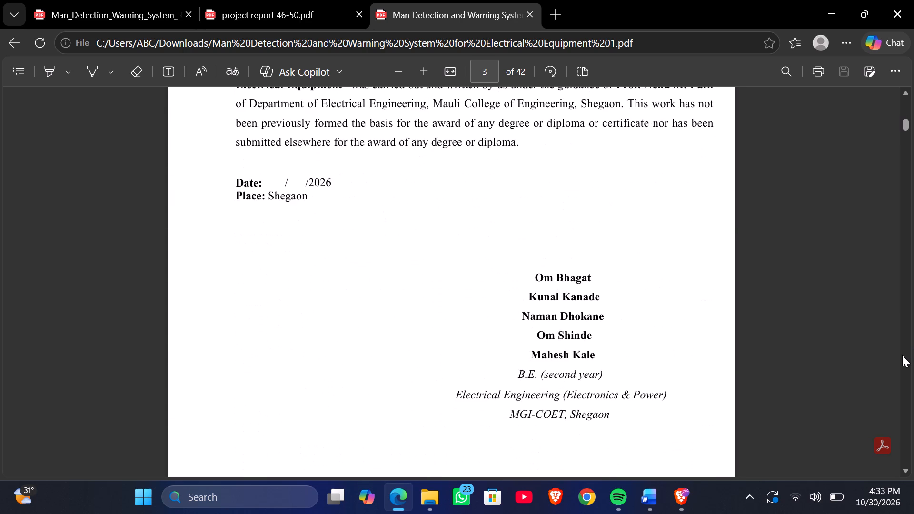
Review the Acknowledgement page of the merged report, from the thanks text to the list of student names.
key("Down")
key("Down")
key("Down")
key("Down")
key("Down")
key("Down")
key("Down")
key("Down")
key("Down")
key("Down")
key("Down")
key("Down")
key("Down")
key("Down")
key("Down")
key("Down")
key("Down")
key("Down")
key("Down")
key("Down")
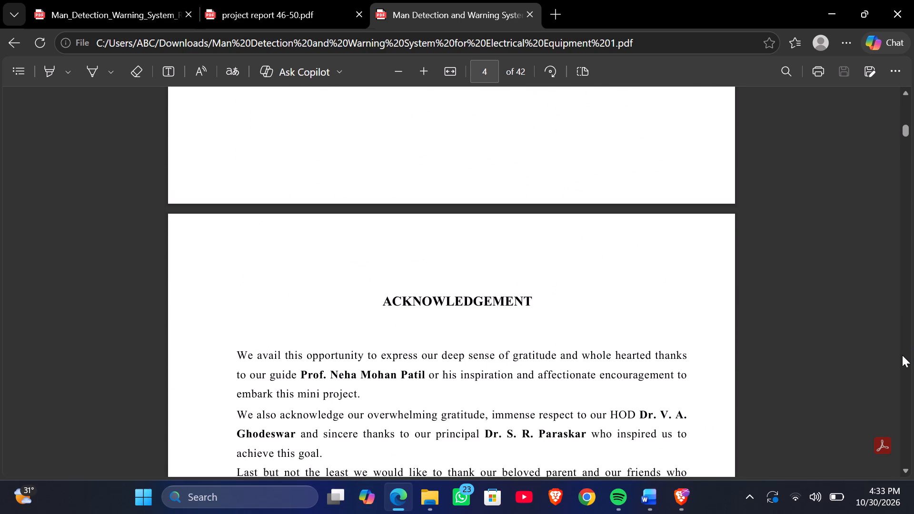
key("Down")
key("Down")
key("Down")
key("Down")
key("Down")
key("Down")
key("Down")
key("Down")
key("Down")
key("Down")
key("Down")
key("Down")
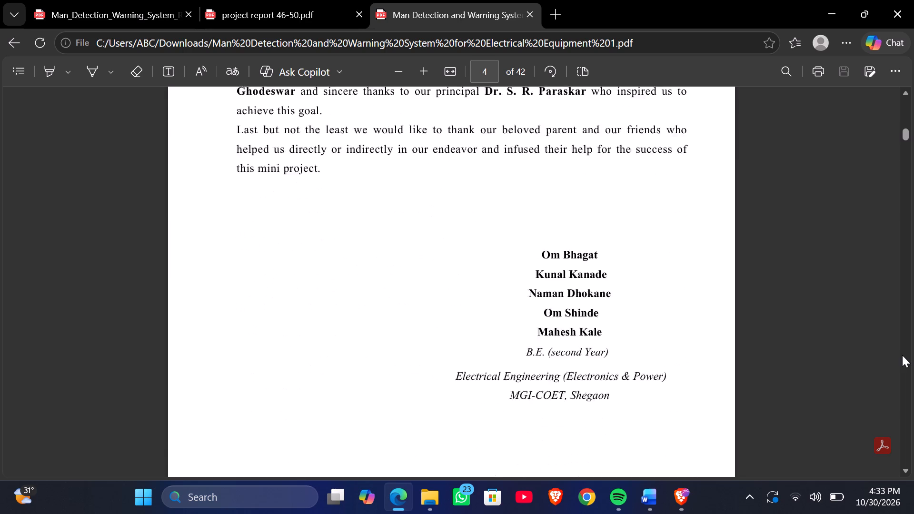
Check the Abstract page of the merged report.
key("Down")
key("Down")
key("Down")
key("Down")
key("Down")
key("Down")
key("Down")
key("Down")
key("Down")
key("Down")
key("Down")
key("Down")
key("Down")
key("Down")
key("Down")
key("Down")
key("Down")
key("Down")
key("Down")
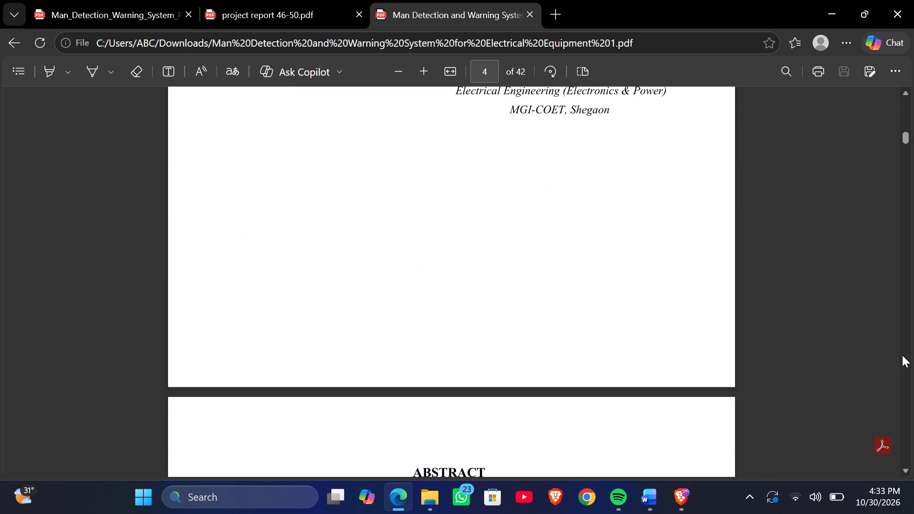
key("Down")
key("Down")
key("Down")
key("Down")
key("Down")
key("Down")
key("Down")
key("Down")
key("Down")
key("Down")
key("Down")
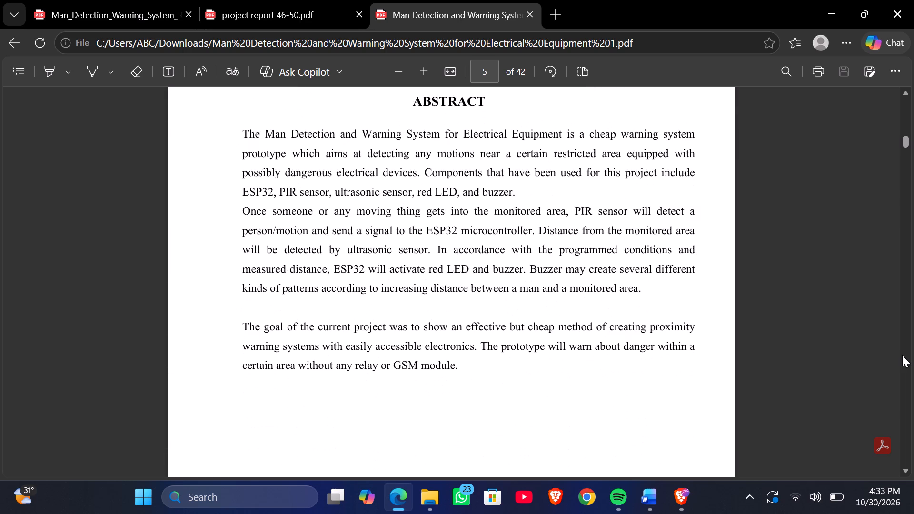
Review the first page of the merged report's Table of Contents, from Introduction to Advantages and Limitations.
key("Down")
key("Down")
key("Down")
key("Down")
key("Down")
key("Down")
key("Down")
key("Down")
key("Down")
key("Down")
key("Down")
key("Down")
key("Down")
key("Down")
key("Down")
key("Down")
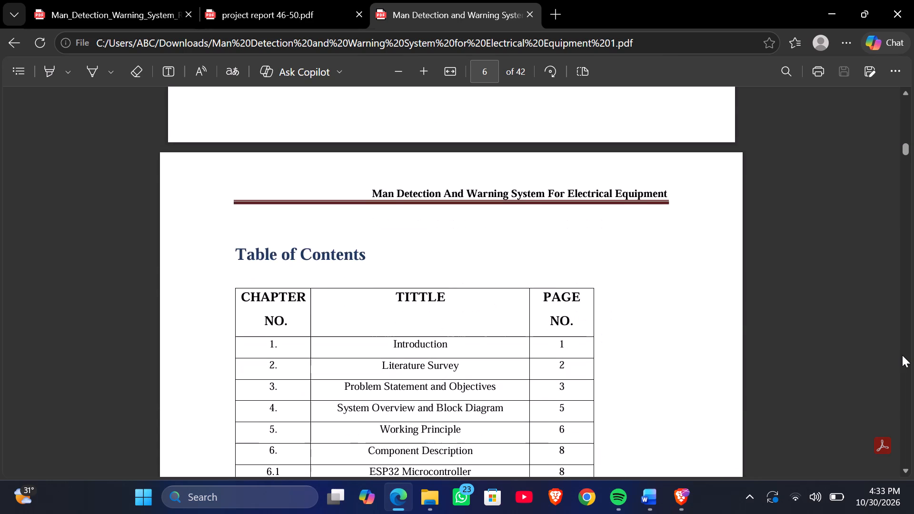
key("Down")
key("Down")
key("Down")
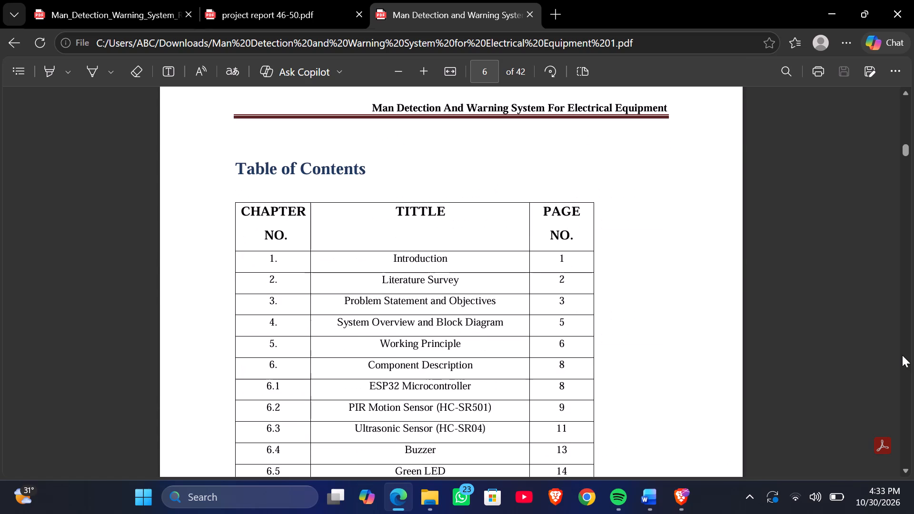
key("Up")
key("Up")
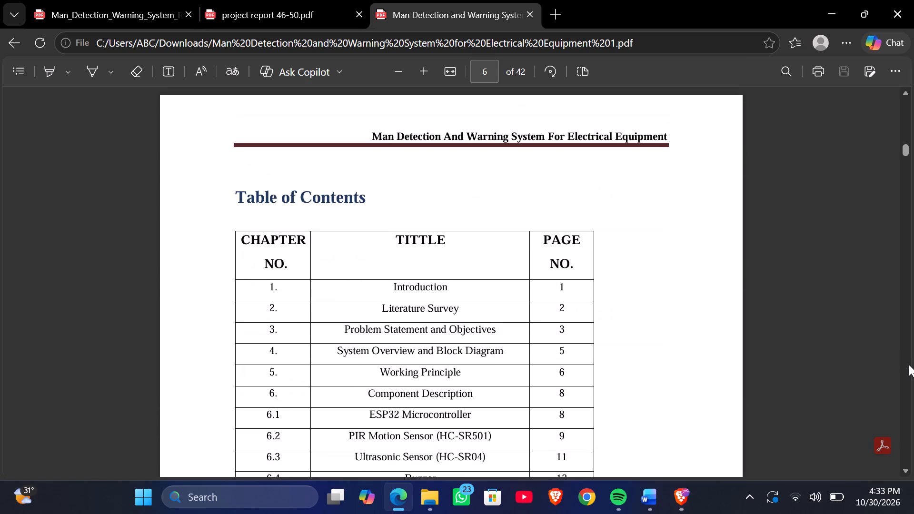
key("Down")
key("Down")
key("Down")
key("Down")
key("Down")
key("Down")
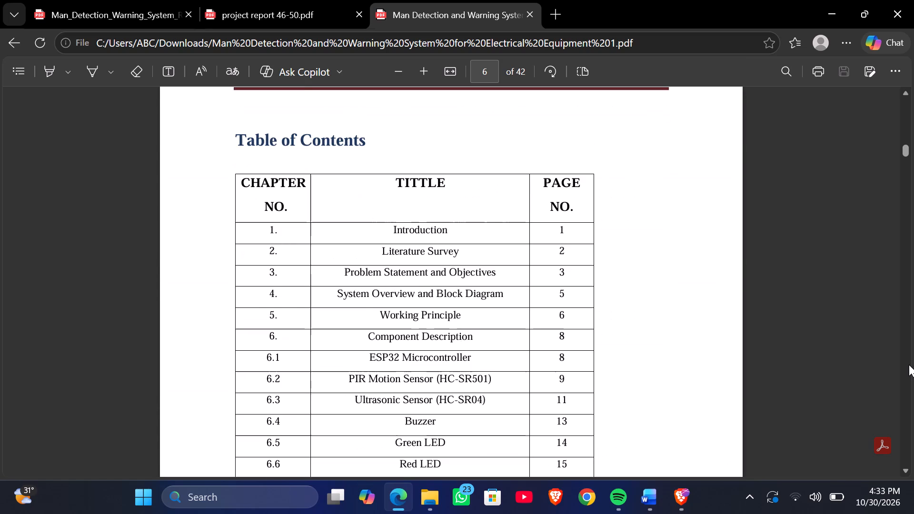
key("Down")
key("Down")
key("Down")
key("Down")
key("Down")
key("Down")
key("Down")
key("Down")
key("Down")
key("Down")
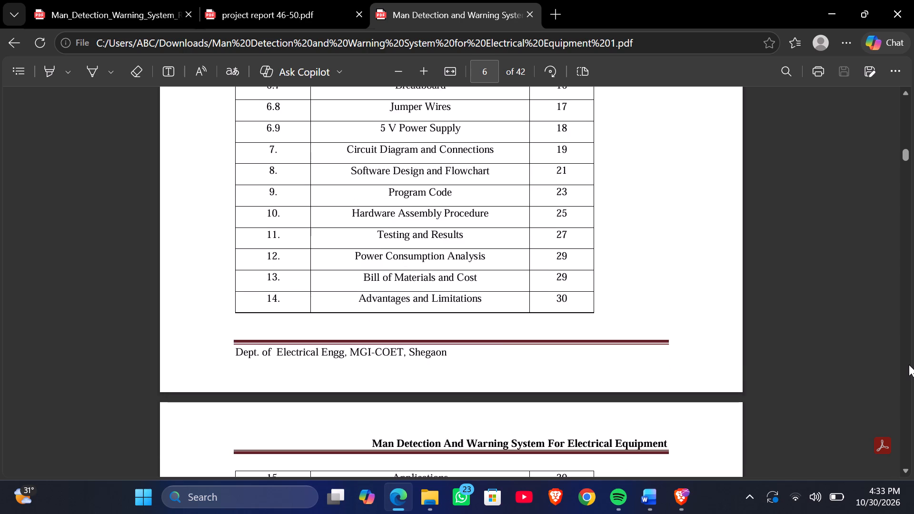
key("Down")
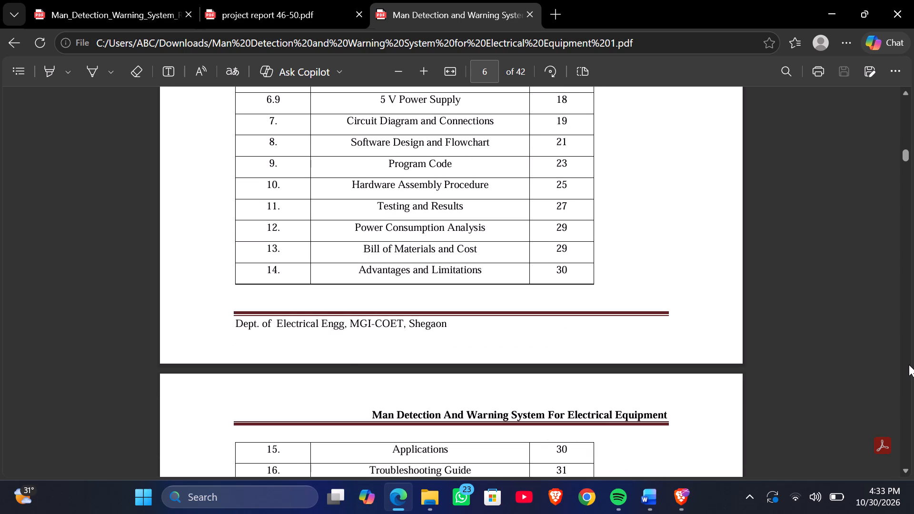
Recheck the Table of Contents from its first chapter, continuing through the Applications to References entries on the following page.
key("Up")
key("Up")
key("Up")
key("Up")
key("Up")
key("Up")
key("Up")
key("Up")
key("Up")
key("Up")
key("Up")
key("Up")
key("Up")
key("Up")
key("Up")
key("Up")
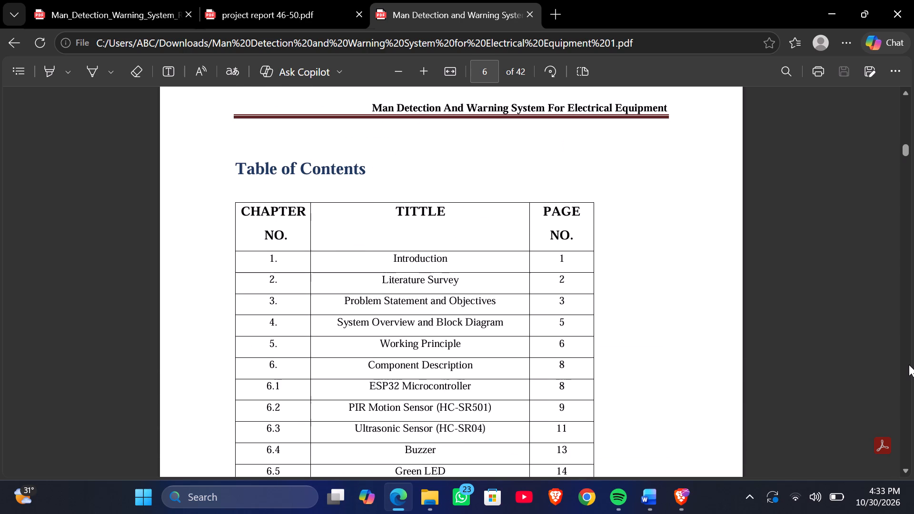
key("Down")
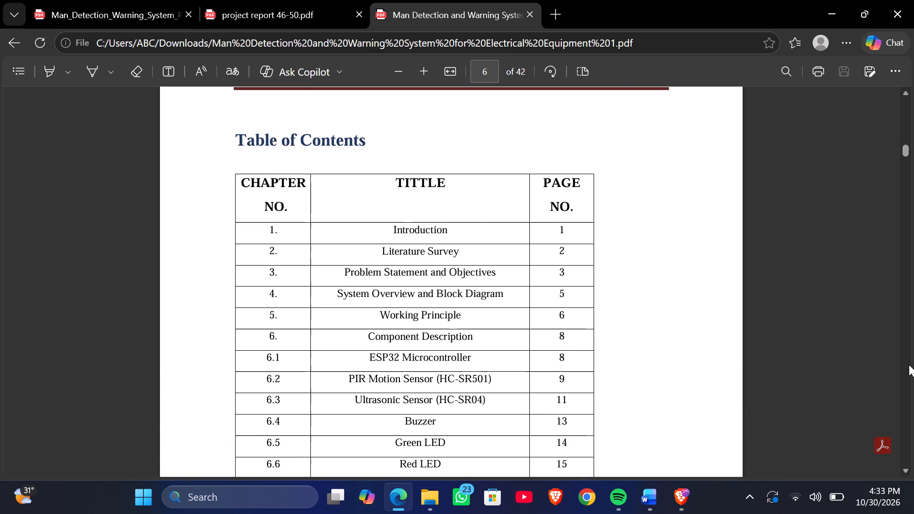
key("Down")
key("Down")
key("Down")
key("Down")
key("Down")
key("Down")
key("Down")
key("Down")
key("Down")
key("Down")
key("Down")
key("Down")
key("Down")
key("Down")
key("Down")
key("Down")
key("Down")
key("Down")
key("Down")
key("Down")
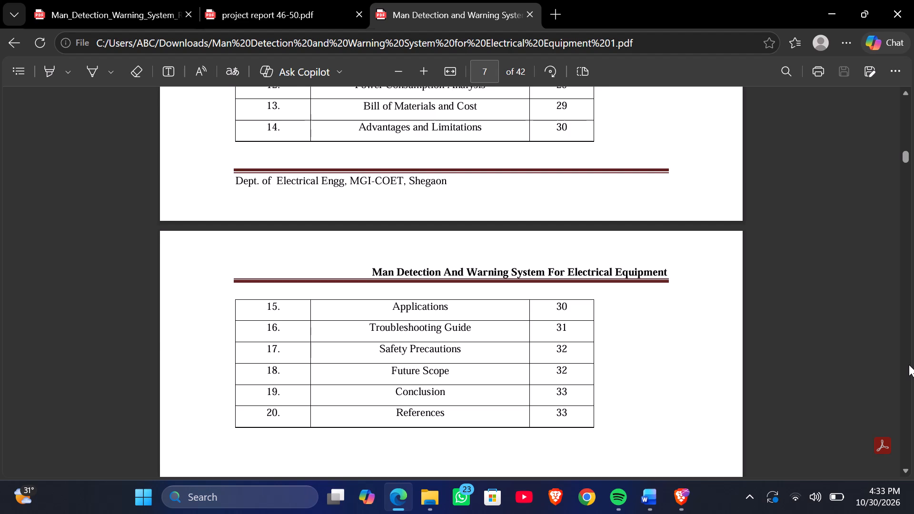
Review the Table Of Figures in the merged report, from the block diagram entry to the program flowchart entry.
key("Down")
key("Down")
key("Down")
key("Down")
key("Down")
key("Down")
key("Down")
key("Down")
key("Down")
key("Down")
key("Down")
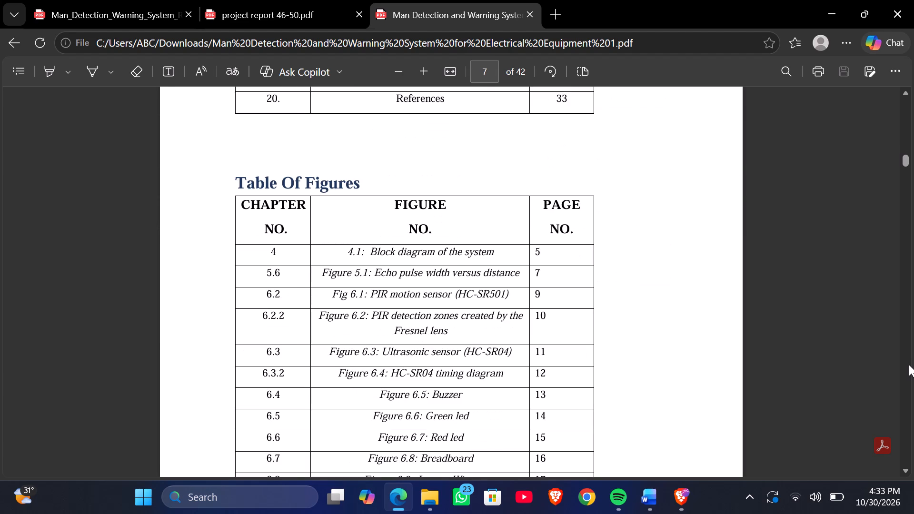
key("Down")
key("Down")
key("Down")
key("Down")
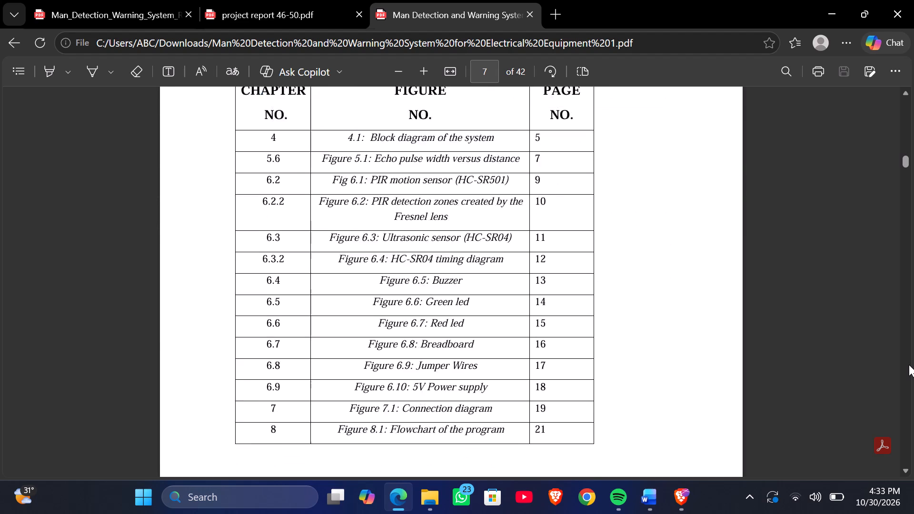
key("Down")
key("Down")
key("Down")
key("Down")
Recheck page 7 of the merged report, from the Applications to References entries to the end of the Table Of Figures.
key("Up")
key("Up")
key("Up")
key("Up")
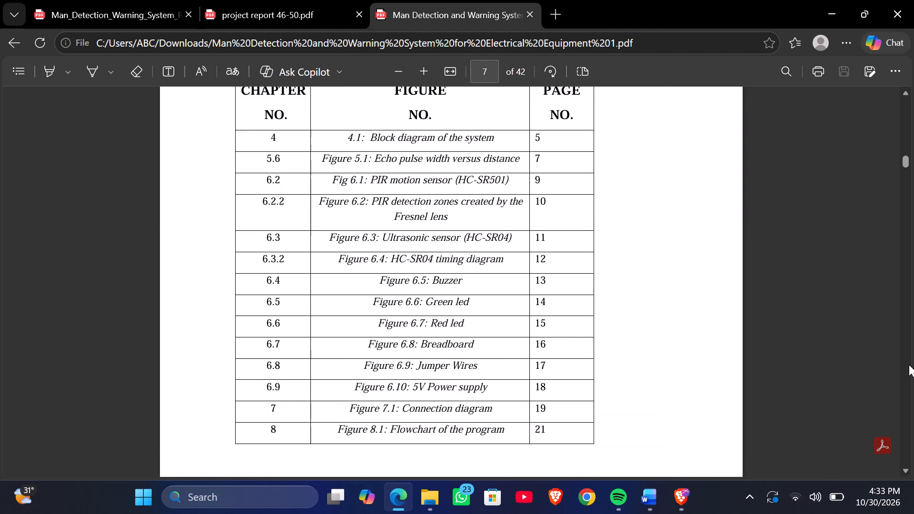
key("Up")
key("Up")
key("Up")
key("Up")
key("Up")
key("Up")
key("Up")
key("Up")
key("Up")
key("Up")
key("Up")
key("Up")
key("Up")
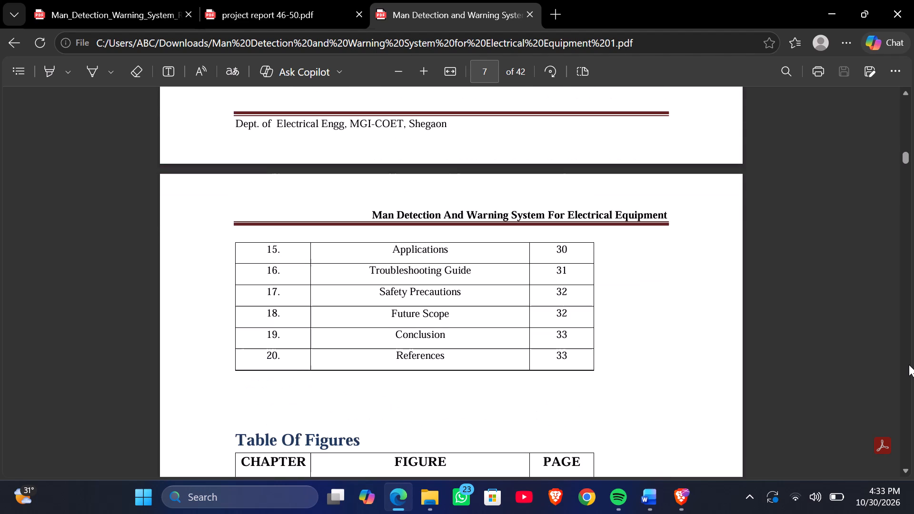
key("Down")
key("Down")
key("Down")
key("Down")
key("Down")
key("Down")
key("Down")
key("Down")
key("Down")
key("Down")
key("Down")
key("Down")
key("Down")
key("Down")
key("Down")
key("Down")
key("Down")
key("Down")
key("Down")
key("Down")
key("Down")
key("Down")
key("Down")
key("Down")
key("Down")
key("Down")
key("Down")
key("Down")
key("Down")
key("Down")
key("Down")
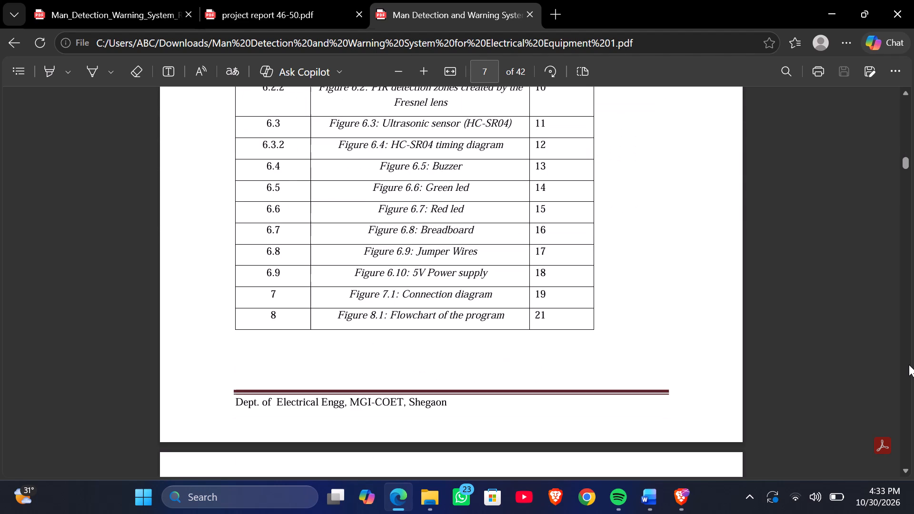
Continue past the Table Of Figures and review the start of Chapter 1: Introduction, covering Background and Concept of the Project.
key("Down")
key("Down")
key("Down")
key("Down")
key("Down")
key("Down")
key("Down")
key("Down")
key("Down")
key("Down")
key("Down")
key("Down")
key("Down")
key("Down")
key("Down")
key("Down")
key("Down")
key("Down")
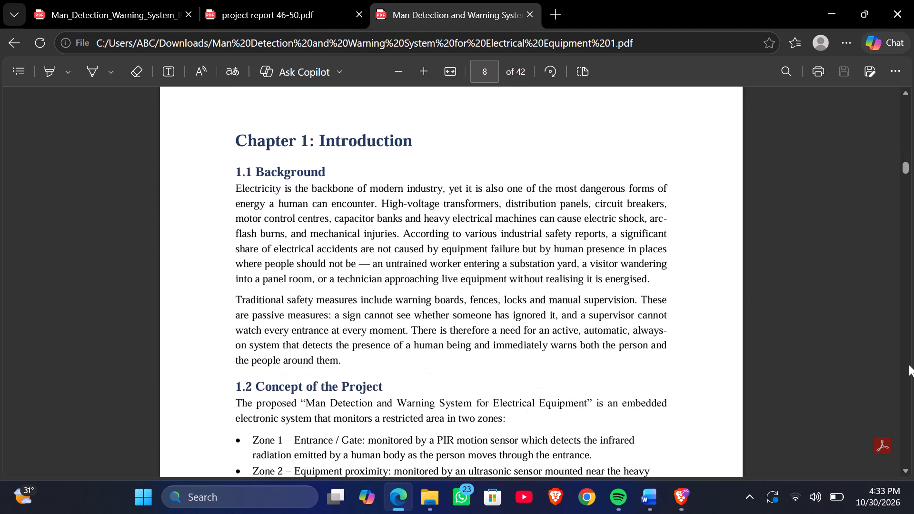
Check the rest of Chapter 1, including the sensor and output conditions table that continues across report pages 1 and 2.
key("Down")
key("Down")
key("Down")
key("Down")
key("Down")
key("Down")
key("Down")
key("Down")
key("Down")
key("Down")
key("Down")
key("Down")
key("Down")
key("Down")
key("Down")
key("Down")
key("Down")
key("Down")
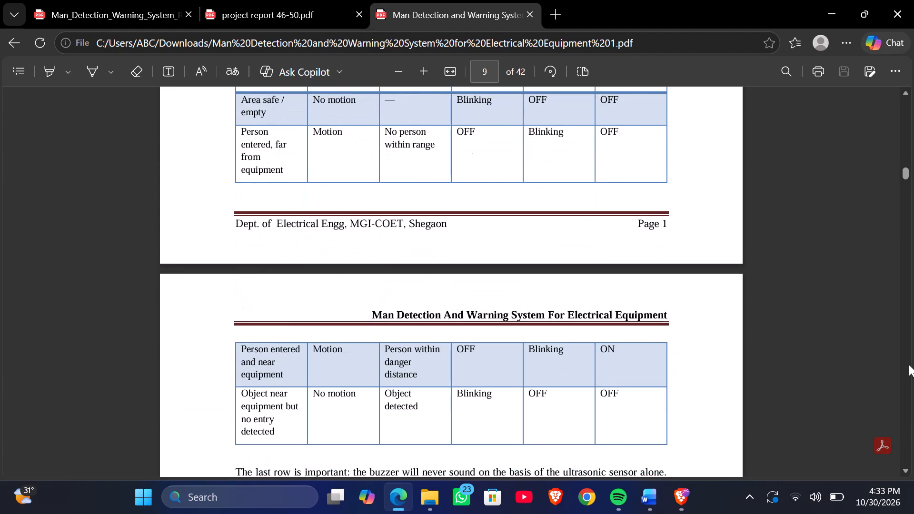
Review Chapter 2: Literature Survey, from PIR-based Intrusion Detection to the technique table in section 2.5 Comparison.
key("Down")
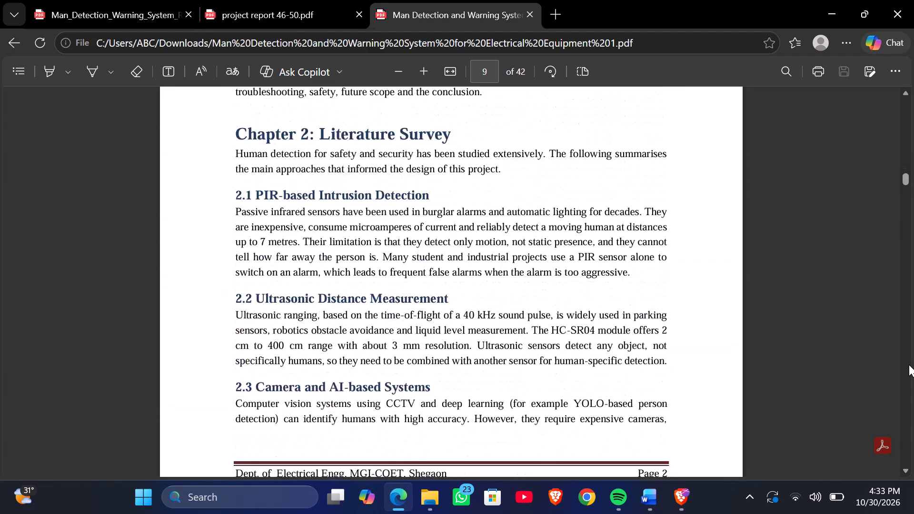
key("Down")
key("Down")
key("Down")
key("Down")
key("Down")
key("Down")
key("Down")
key("Down")
key("Down")
key("Down")
key("Down")
key("Down")
key("Down")
key("Down")
key("Down")
key("Down")
key("Down")
key("Down")
key("Down")
key("Down")
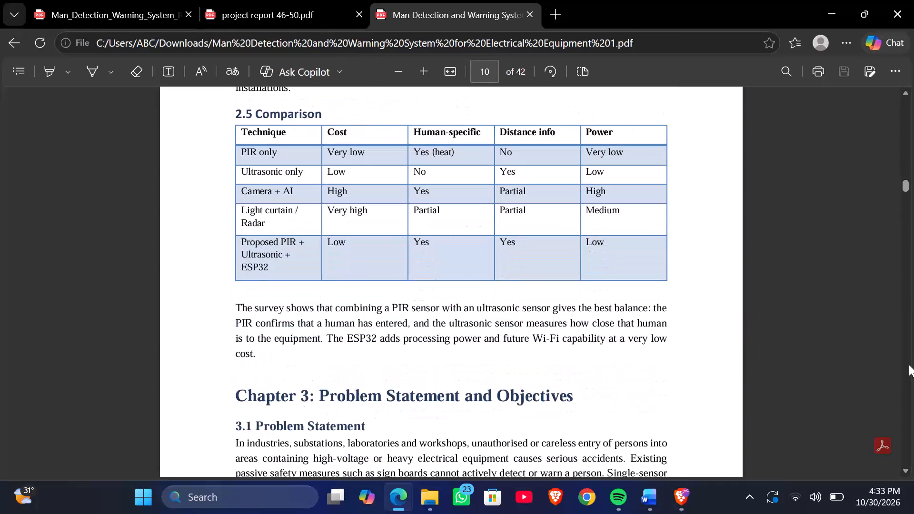
Review the start of Chapter 3, covering the Problem Statement and the beginning of the Objectives on report page 3.
key("Down")
key("Down")
key("Down")
key("Down")
key("Down")
key("Down")
key("Down")
key("Down")
key("Down")
key("Down")
key("Down")
key("Down")
key("Down")
key("Down")
key("Down")
key("Down")
key("Down")
key("Down")
key("Down")
key("Down")
key("Down")
key("Down")
key("Down")
key("Down")
key("Down")
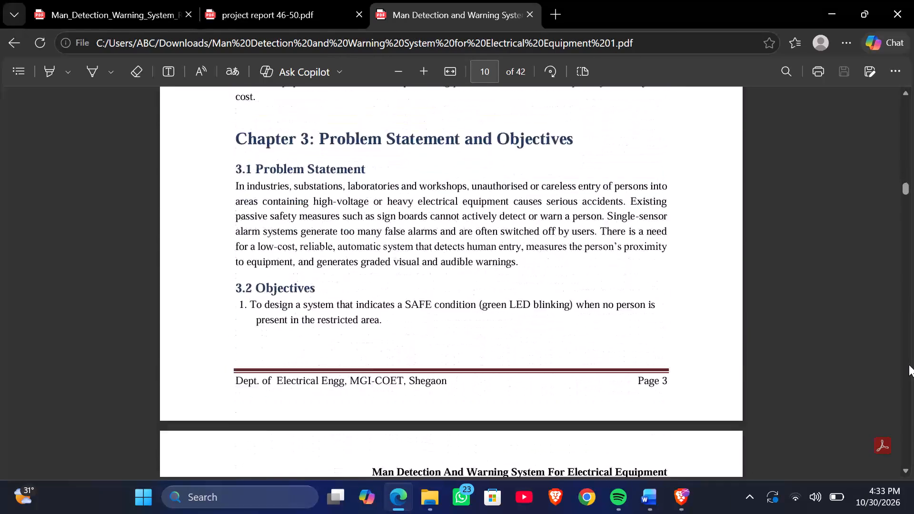
Check the remainder of Chapter 3 and the layout of report page 4 down to its footer.
key("Down")
key("Down")
key("Down")
key("Down")
key("Down")
key("Down")
key("Down")
key("Down")
key("Down")
key("Down")
key("Down")
key("Down")
key("Down")
key("Down")
key("Down")
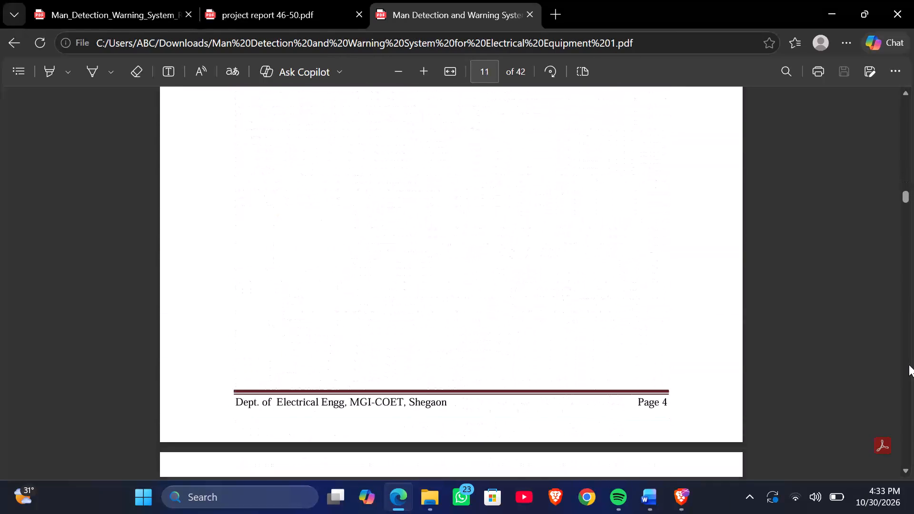
Review the Figure 4.1 block diagram page, including the Input, Processing and Output sections on report page 5.
key("Down")
key("Down")
key("Down")
key("Down")
key("Down")
key("Down")
key("Down")
key("Down")
key("Down")
key("Down")
key("Down")
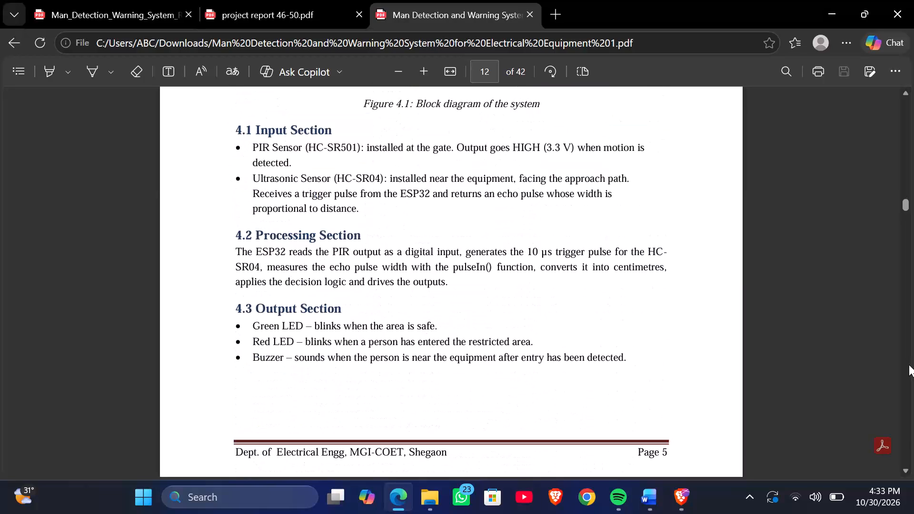
key("Down")
key("Down")
key("Down")
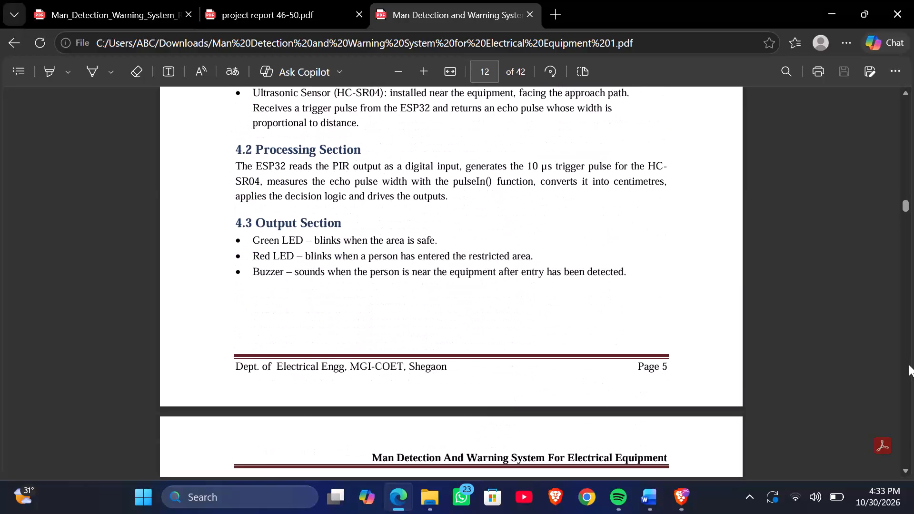
Review section 4.4 Power Section and the opening states of Chapter 5: Working Principle.
key("Down")
key("Down")
key("Down")
key("Down")
key("Down")
key("Down")
key("Down")
key("Down")
key("Down")
key("Down")
key("Down")
key("Down")
key("Down")
key("Down")
key("Down")
key("Down")
key("Down")
key("Down")
key("Down")
key("Down")
key("Down")
key("Down")
key("Down")
key("Down")
key("Down")
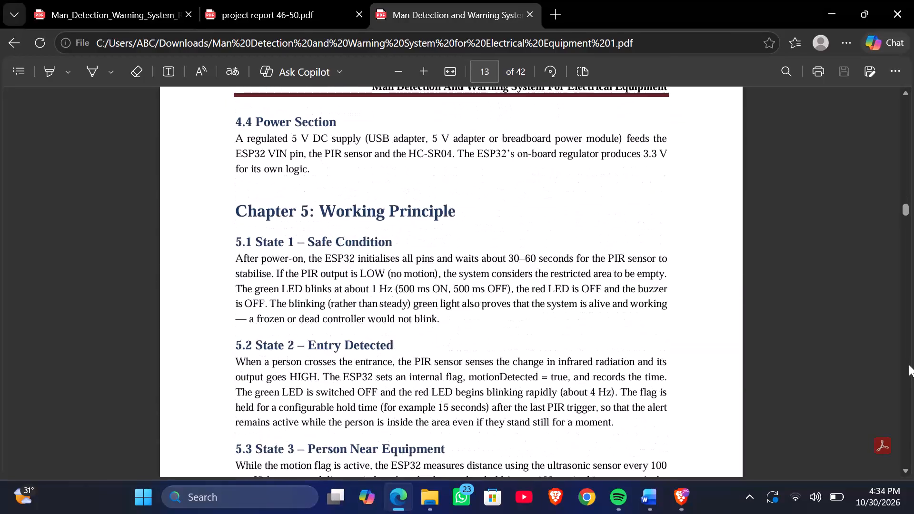
Examine sections 5.3 to 5.5, including the Boolean expression table split across two pages and the M/U truth table.
key("Down")
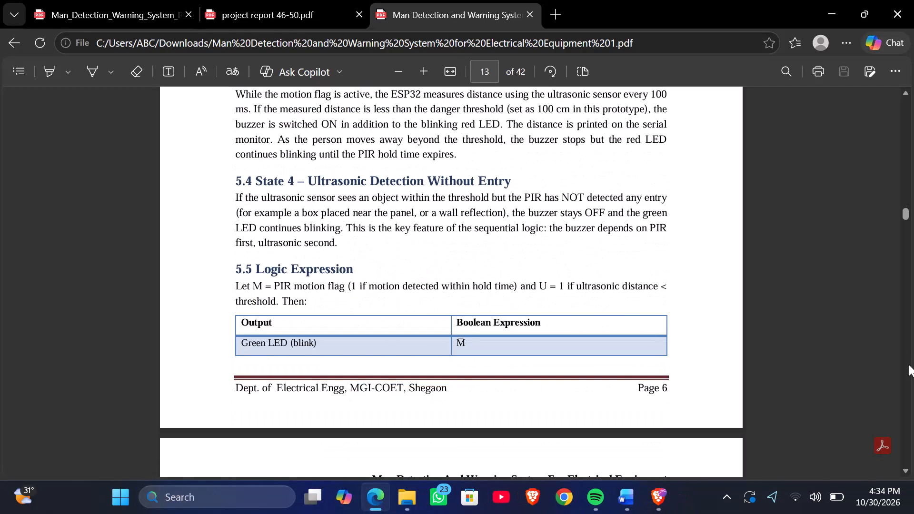
key("Down")
key("Down")
key("Down")
key("Down")
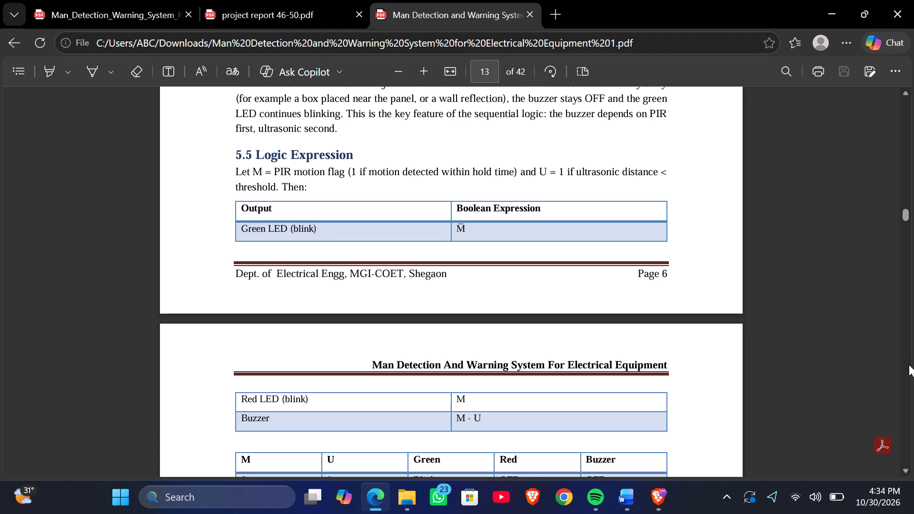
key("Down")
key("Down")
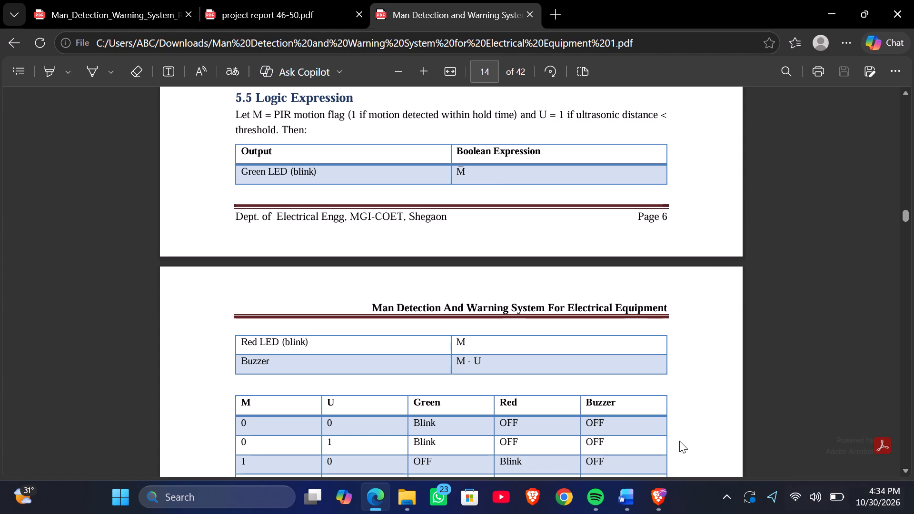
scroll(553, 392, "down", 1)
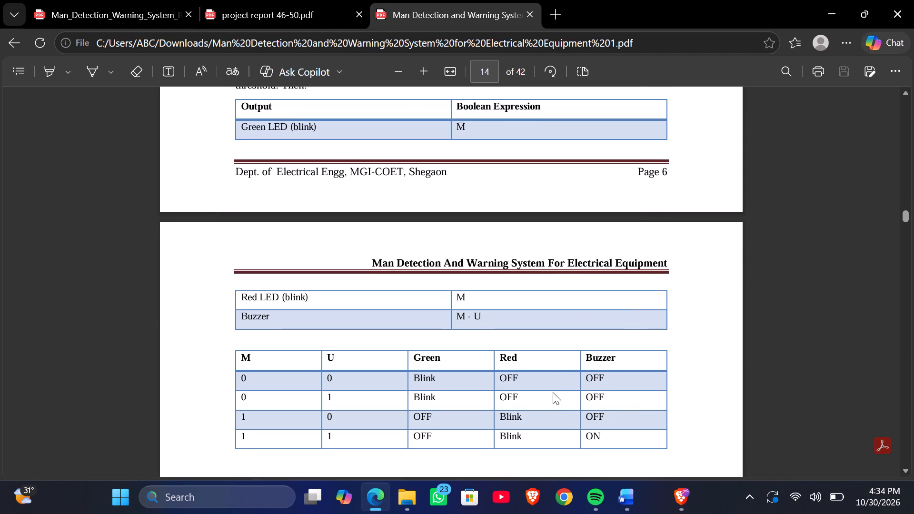
scroll(553, 392, "down", 1)
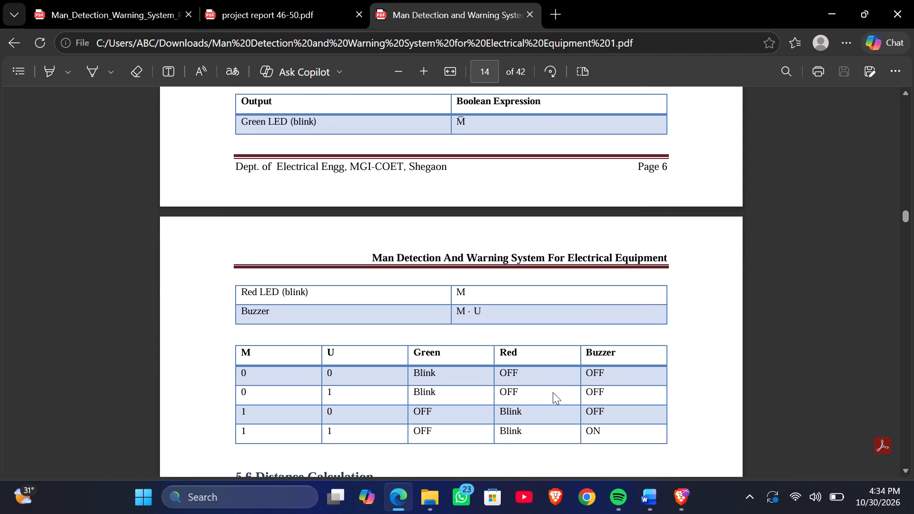
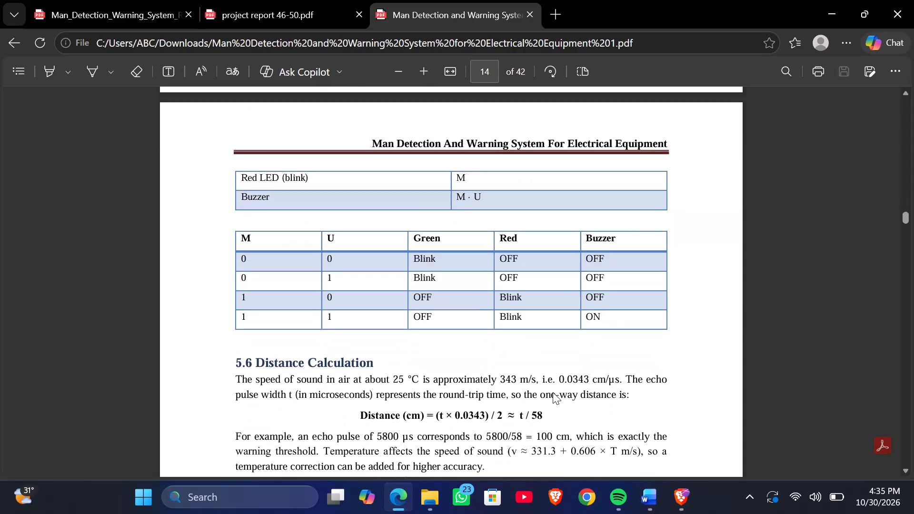
Review section 5.6 Distance Calculation and the Figure 5.1 echo pulse width graph down to the footer of report page 7.
key("Down")
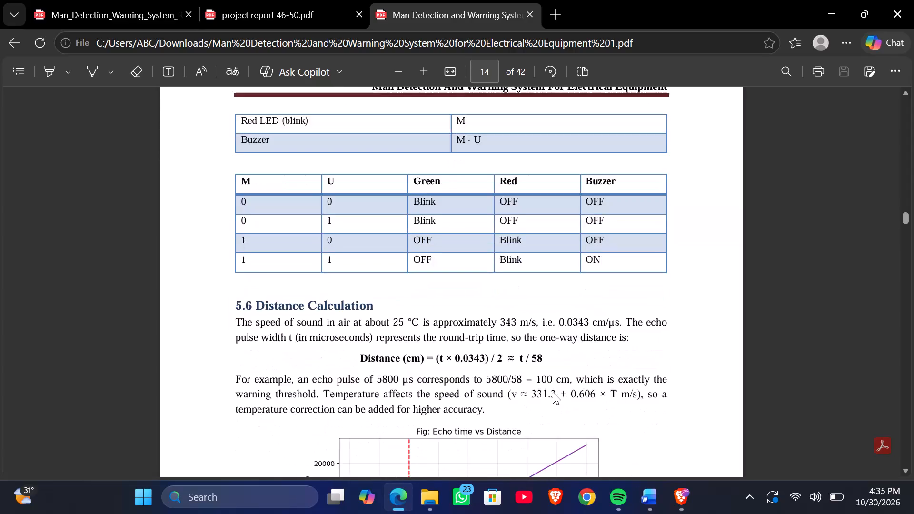
key("Down")
key("Down")
key("Down")
key("Down")
key("Down")
key("Down")
key("Down")
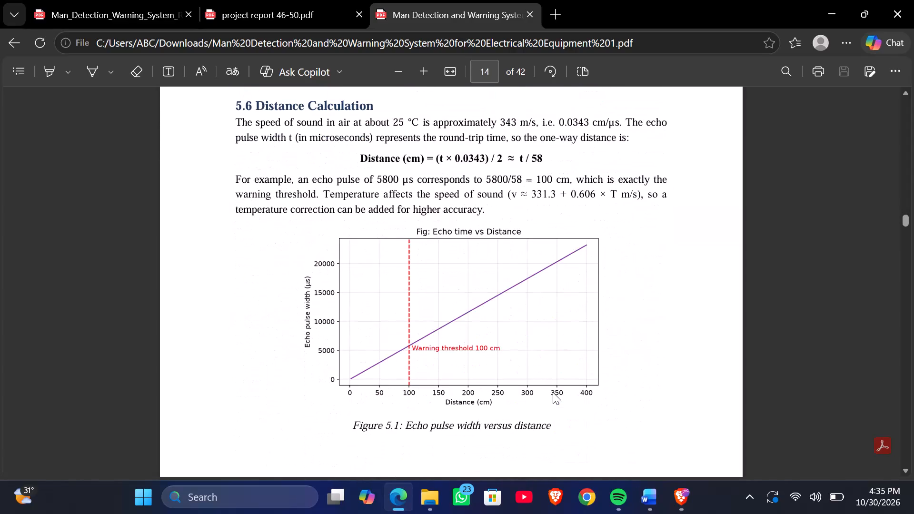
key("Down")
key("Down")
key("Down")
key("Down")
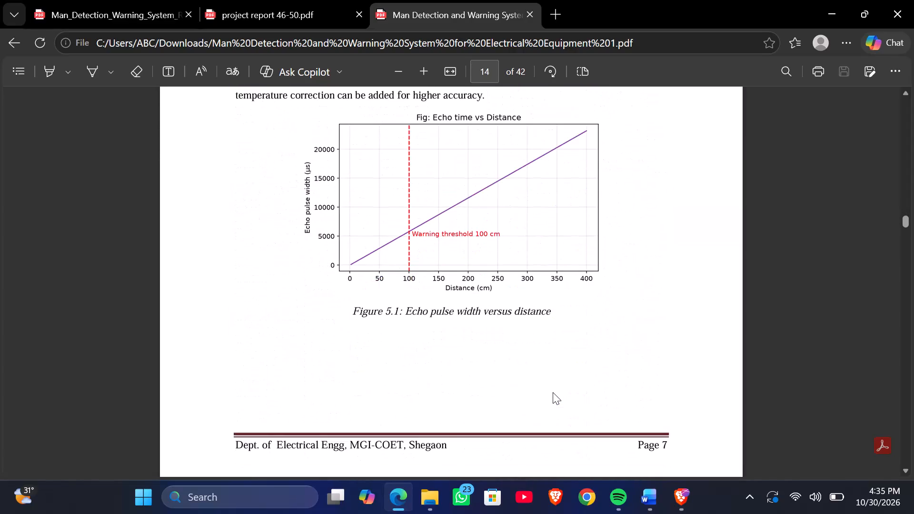
Check the break between report pages 7 and 8 and the opening of Chapter 6: Component Description.
key("Down")
key("Down")
key("Down")
key("Down")
key("Down")
key("Down")
key("Down")
key("Down")
key("Down")
key("Down")
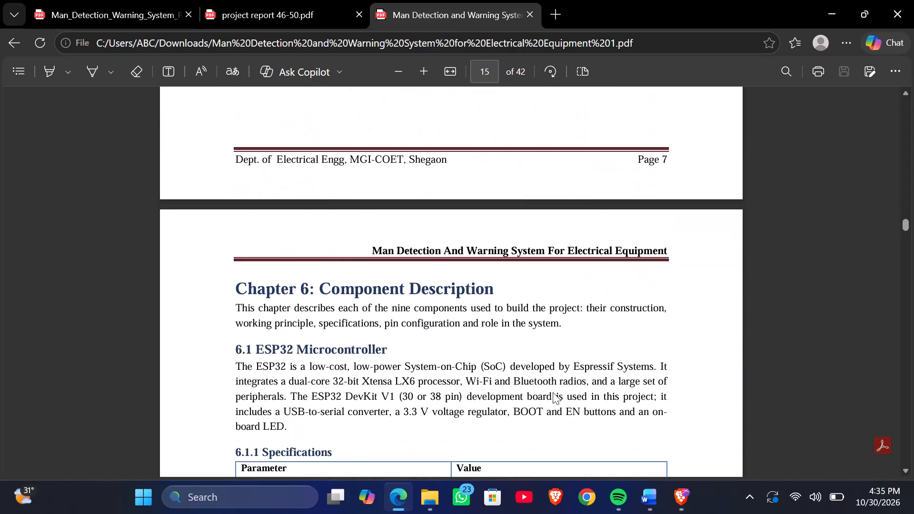
Examine section 6.1 ESP32 Microcontroller and the full 6.1.1 Specifications table, from Processor to Operating temperature.
key("Down")
key("Down")
key("Down")
key("Down")
key("Down")
key("Down")
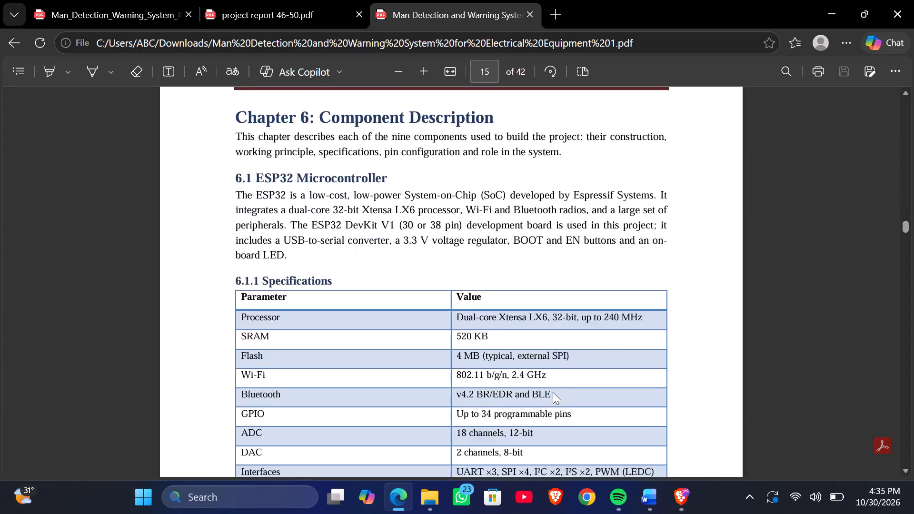
key("Down")
key("Down")
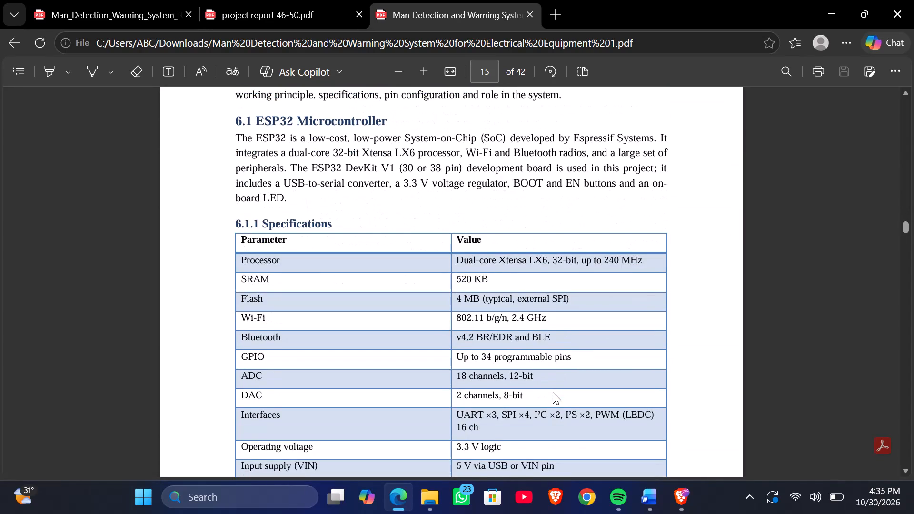
key("Down")
key("Down")
key("Down")
key("Down")
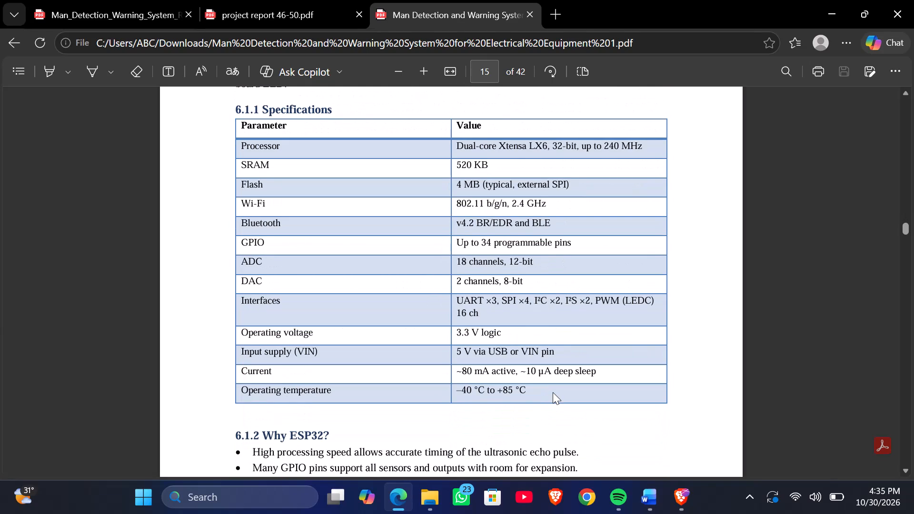
Review section 6.1.2 Why ESP32? and the page 8 footer, through to the start of section 6.1.3 Pins Used in This Project.
key("Down")
key("Up")
key("Down")
key("Down")
key("Down")
key("Down")
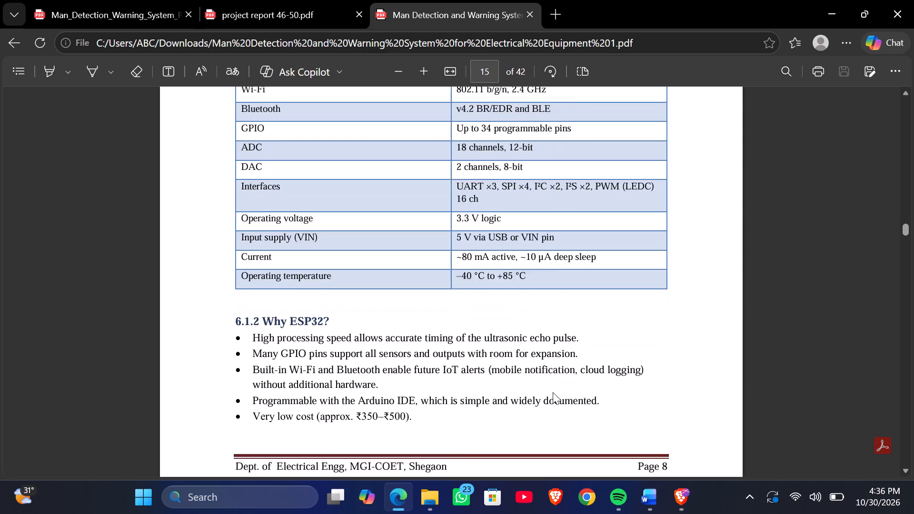
key("Down")
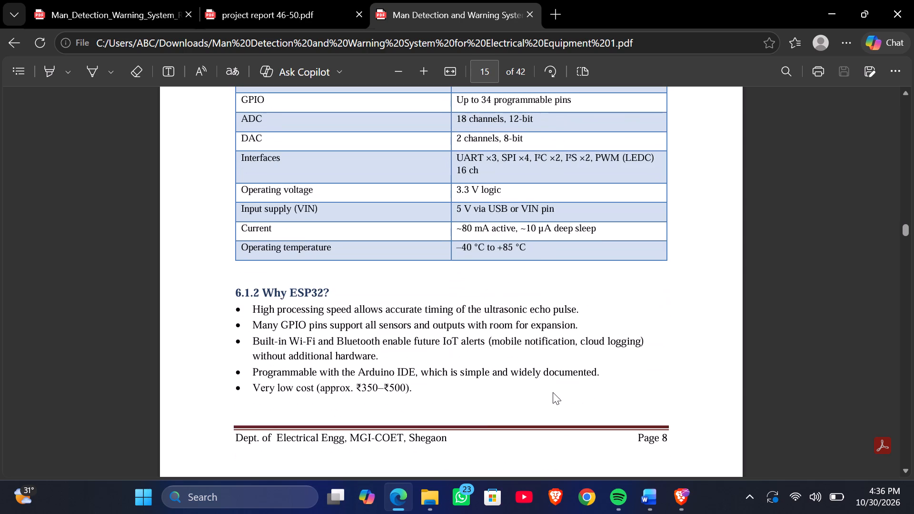
key("Down")
key("Down")
key("Down")
key("Down")
key("Down")
key("Down")
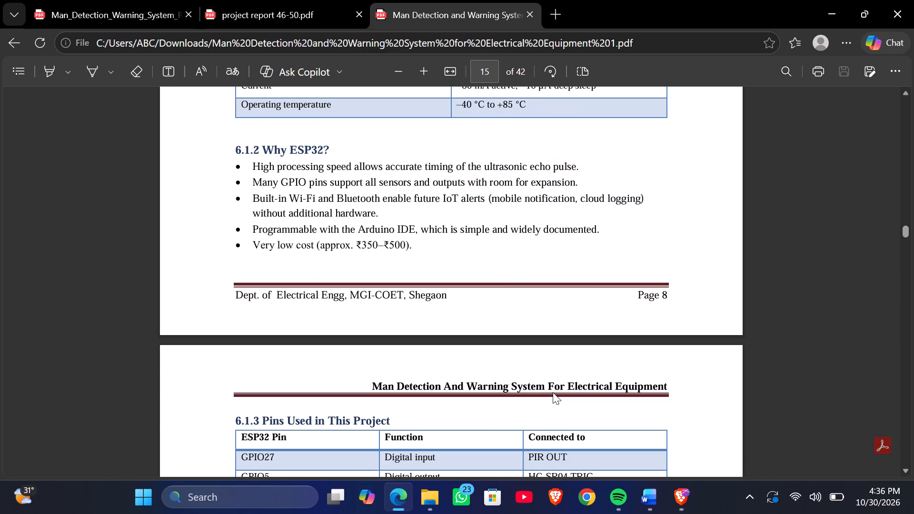
Check the 6.1.3 Pins Used in This Project table for the ESP32 connections.
key("Down")
key("Down")
key("Down")
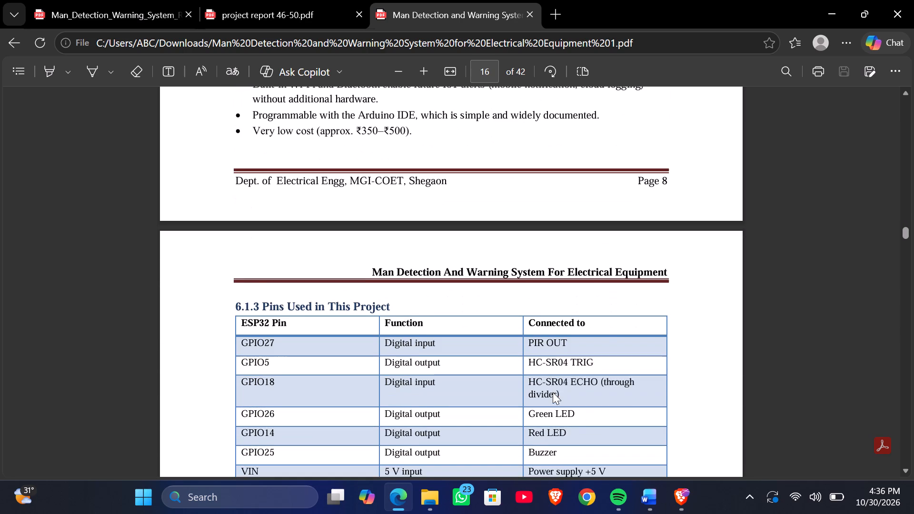
key("Down")
key("Down")
key("Down")
key("Down")
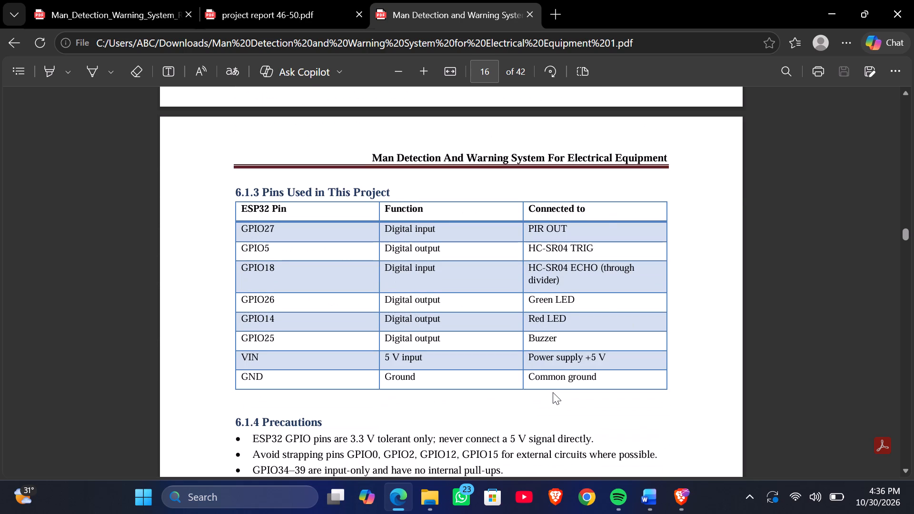
Review the 6.1.4 Precautions list and the 6.2 PIR Motion Sensor introduction with its Fig 6.1 image.
key("Down")
key("Down")
key("Down")
key("Down")
key("Down")
key("Down")
key("Down")
key("Down")
key("Down")
key("Down")
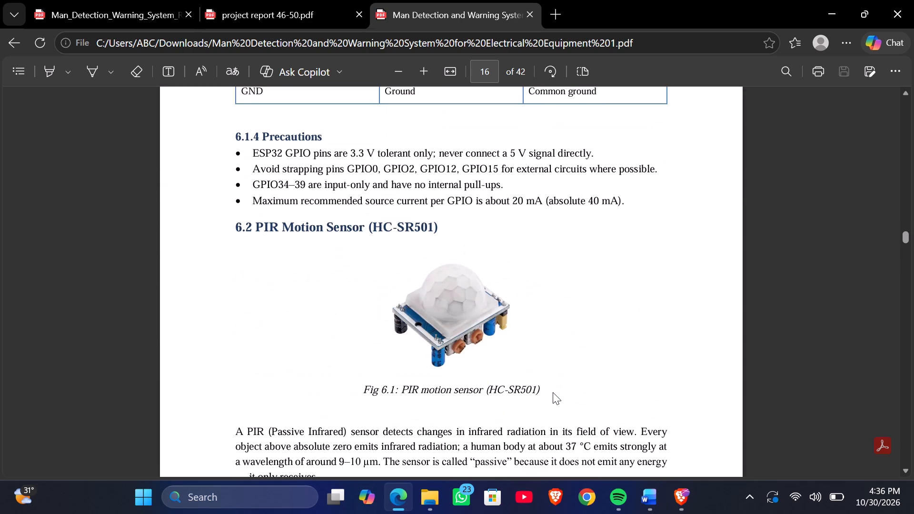
key("Down")
key("Down")
key("Down")
key("Down")
key("Down")
key("Down")
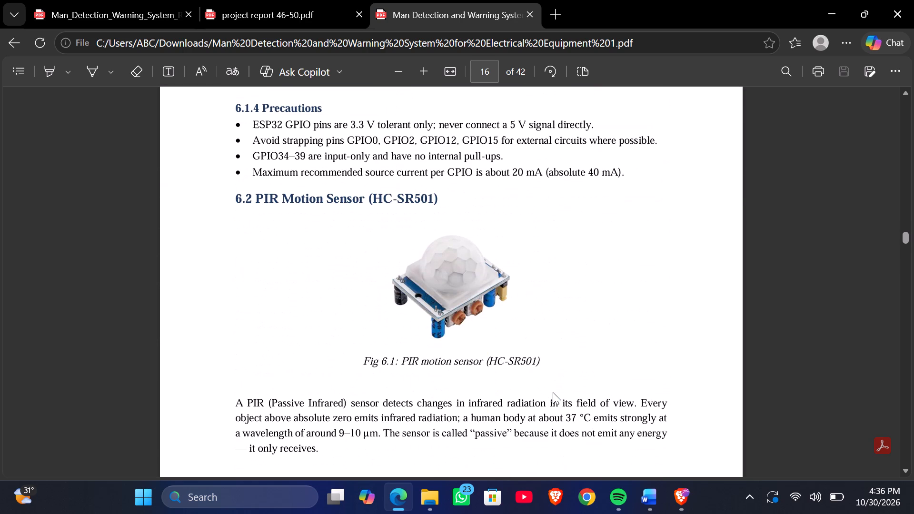
Read the PIR sensor's 6.2.1 Construction and 6.2.2 Working sections on report page 10.
key("Down")
key("Down")
key("Down")
key("Down")
key("Down")
key("Down")
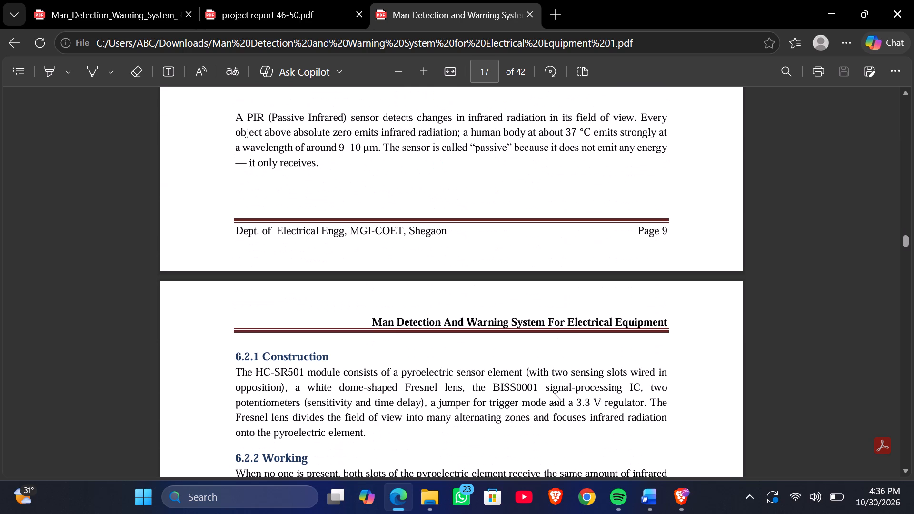
key("Down")
key("Down")
key("Down")
key("Down")
key("Down")
key("Down")
key("Down")
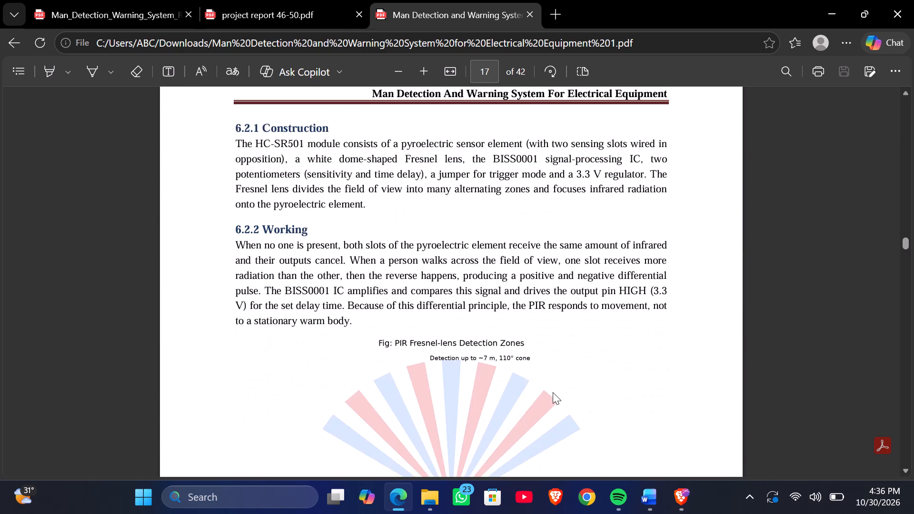
Examine the Figure 6.2 PIR detection zones diagram and its caption.
key("Down")
key("Down")
key("Down")
key("Down")
key("Down")
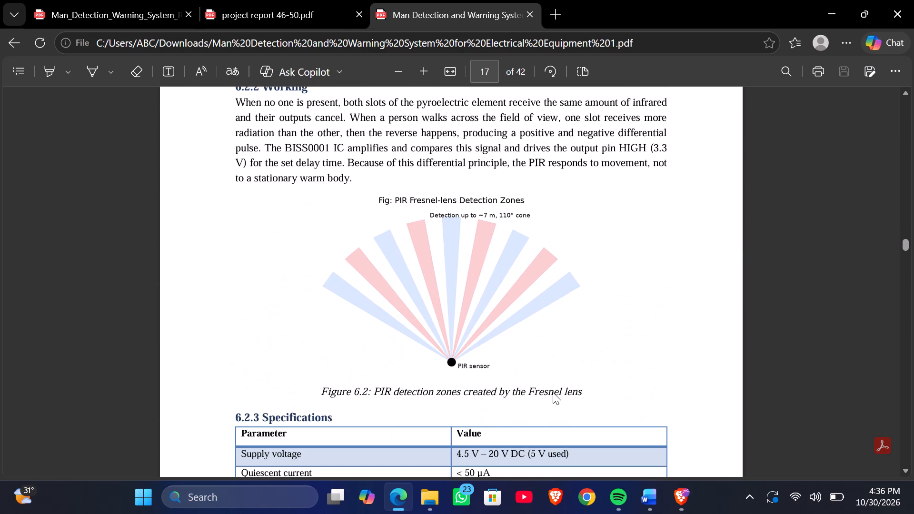
key("Down")
key("Down")
key("Down")
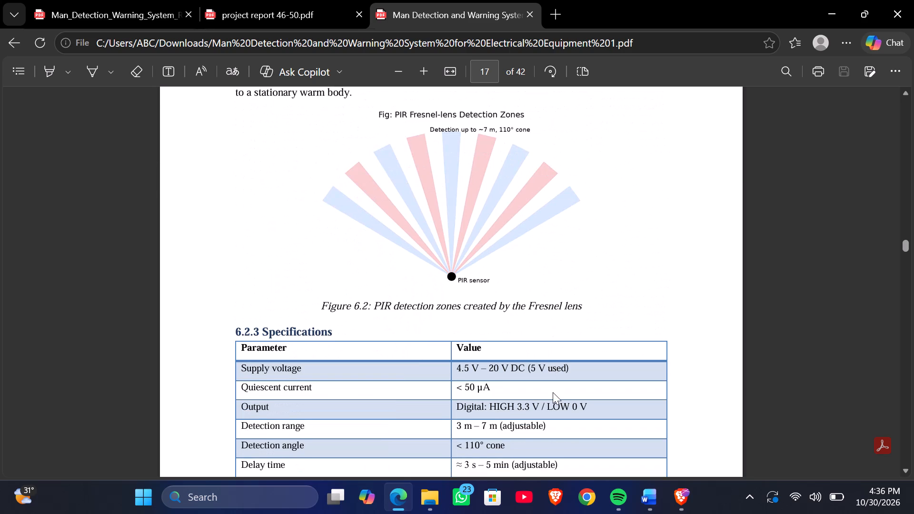
Examine the PIR sensor's 6.2.3 Specifications table where it splits across report pages 10 and 11.
key("Down")
key("Down")
key("Down")
key("Down")
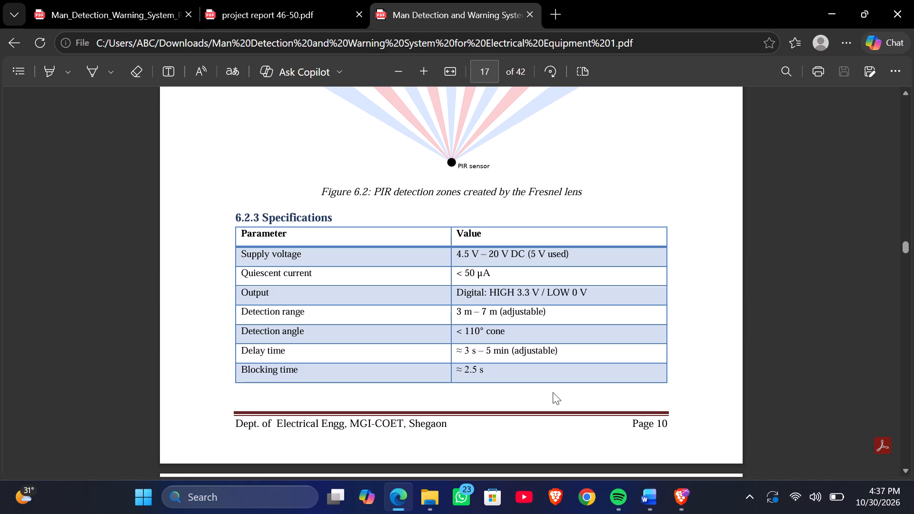
key("Down")
key("Down")
key("Down")
key("Down")
key("Down")
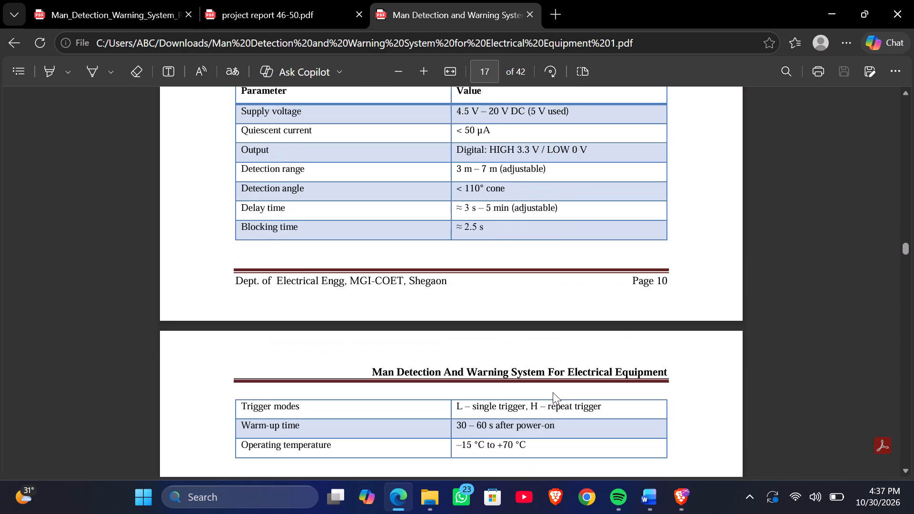
key("Down")
key("Down")
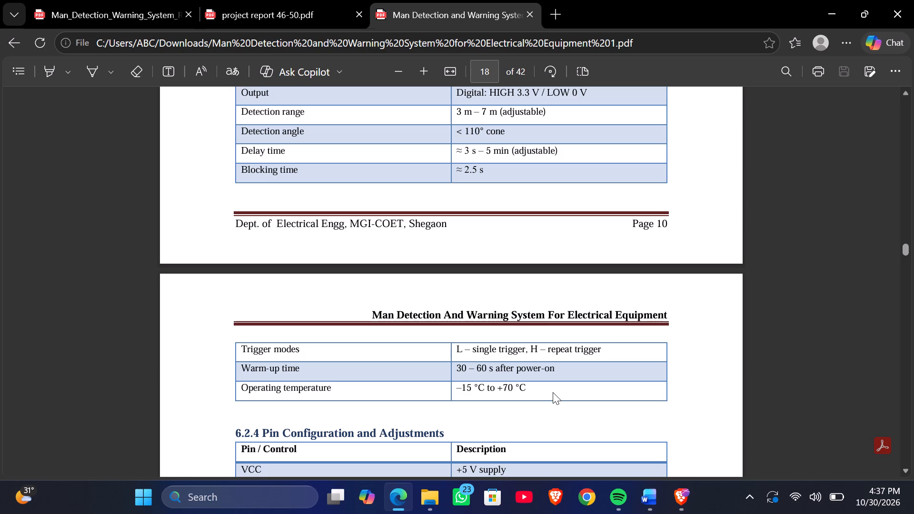
Review the 6.2.4 Pin Configuration and Adjustments table and the PIR's role in the project.
key("Down")
key("Down")
key("Down")
key("Down")
key("Down")
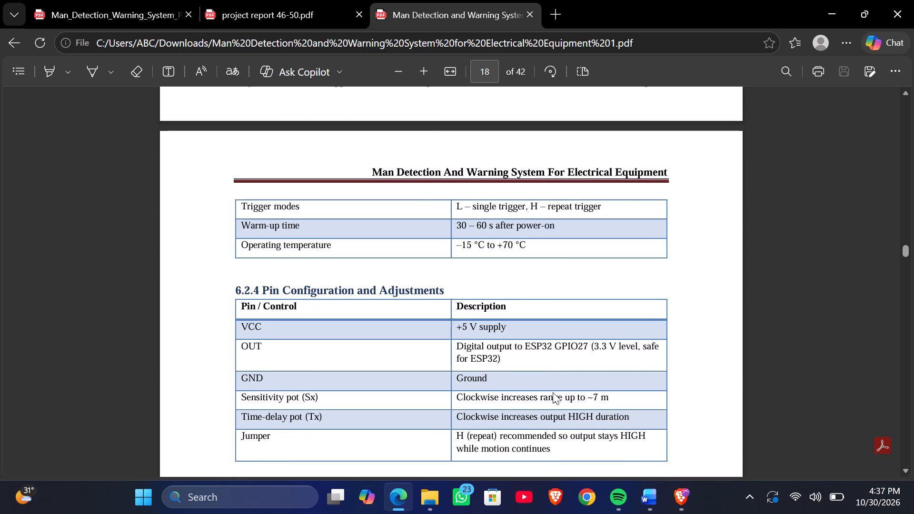
key("Down")
key("Down")
key("Down")
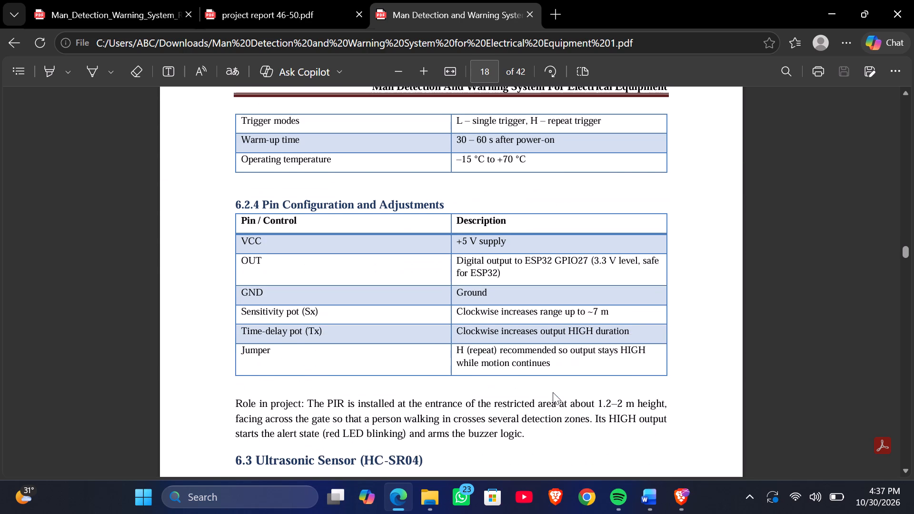
Review the 6.3 Ultrasonic Sensor introduction and Figure 6.3 image down to the footer of report page 11.
key("Down")
key("Down")
key("Down")
key("Down")
key("Down")
key("Down")
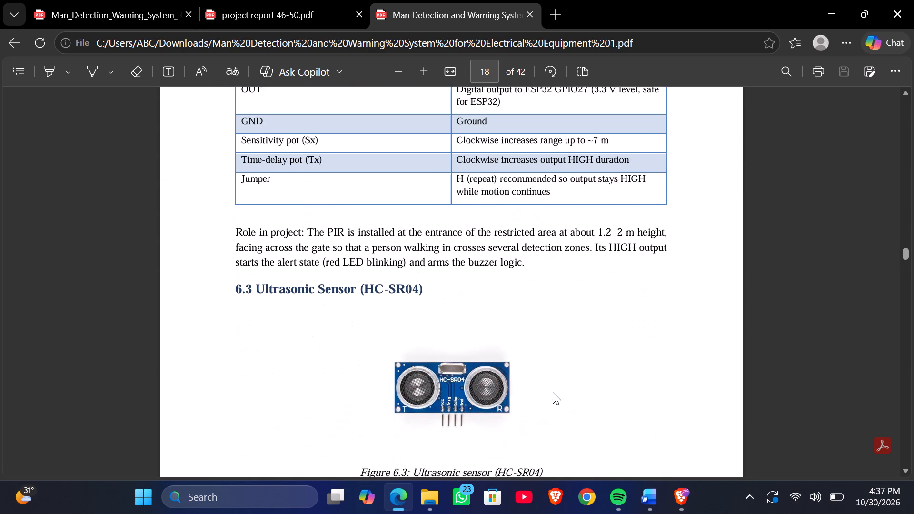
key("Down")
key("Down")
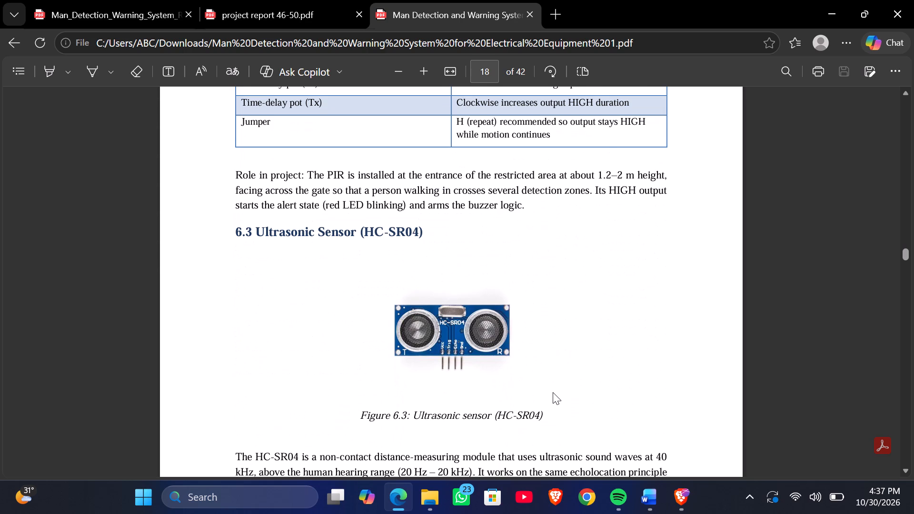
key("Down")
key("Down")
key("Down")
key("Down")
key("Down")
key("Down")
key("Down")
key("Down")
key("Down")
key("Down")
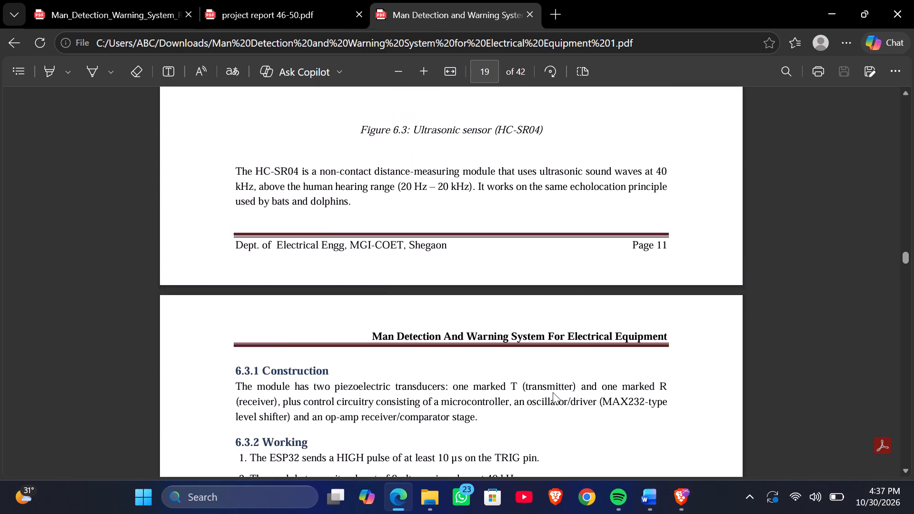
Read the ultrasonic sensor's 6.3.1 Construction section and the numbered operating sequence in 6.3.2 Working.
key("Down")
key("Down")
key("Down")
key("Down")
key("Down")
key("Down")
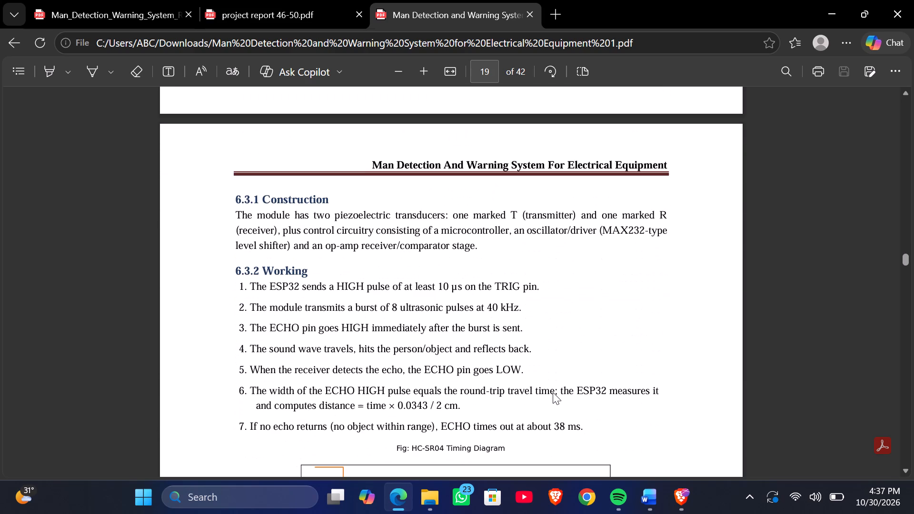
key("Down")
key("Down")
key("Down")
key("Down")
key("Down")
key("Down")
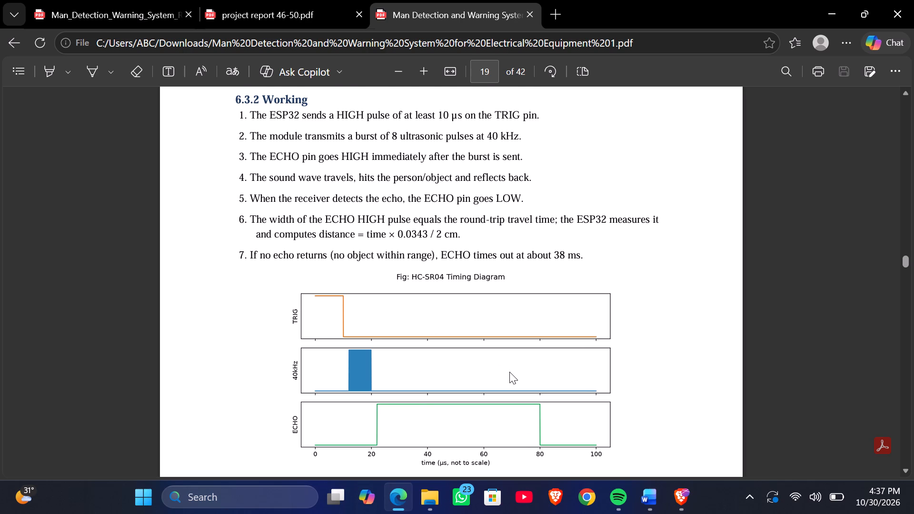
Examine the Figure 6.4 HC-SR04 timing diagram and its caption.
key("Down")
key("Down")
key("Down")
key("Down")
key("Down")
key("Down")
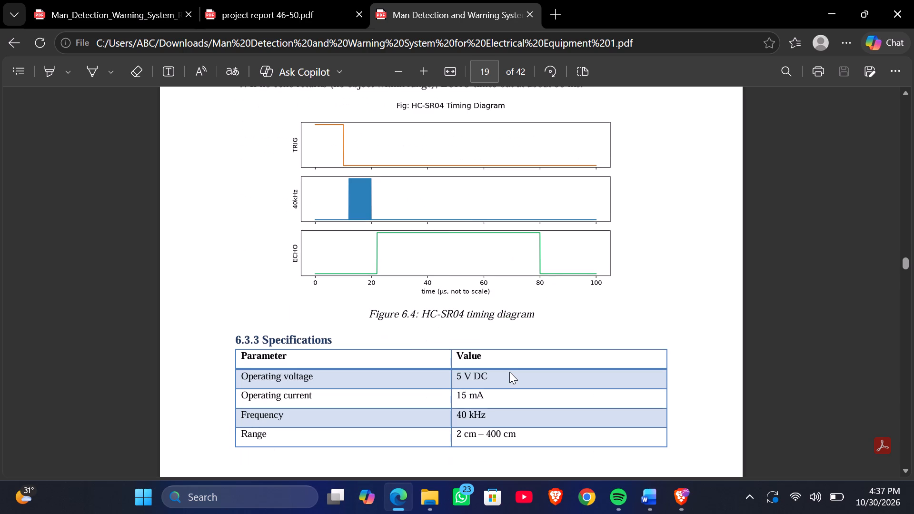
Check the 6.3.3 Specifications table for the ultrasonic sensor across report pages 12 and 13.
key("Down")
key("Down")
key("Down")
key("Down")
key("Down")
key("Down")
key("Down")
key("Down")
key("Down")
key("Down")
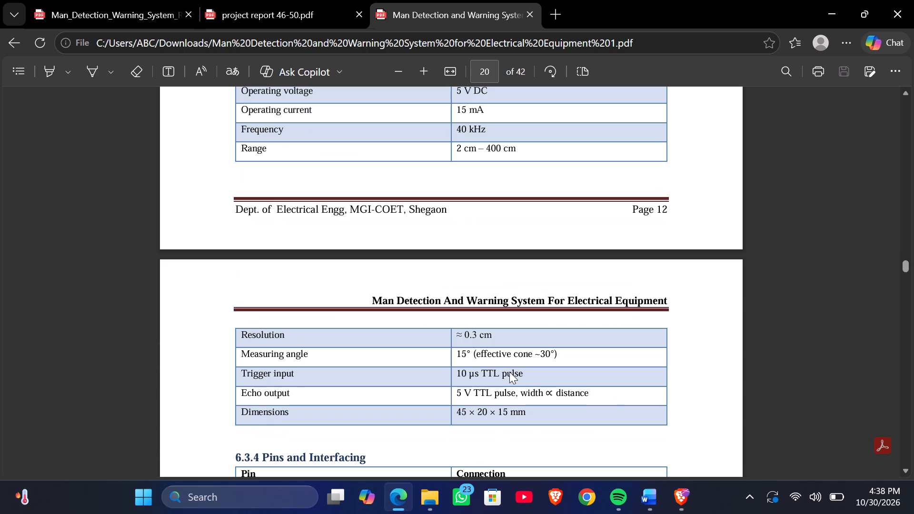
key("Down")
key("Down")
key("Down")
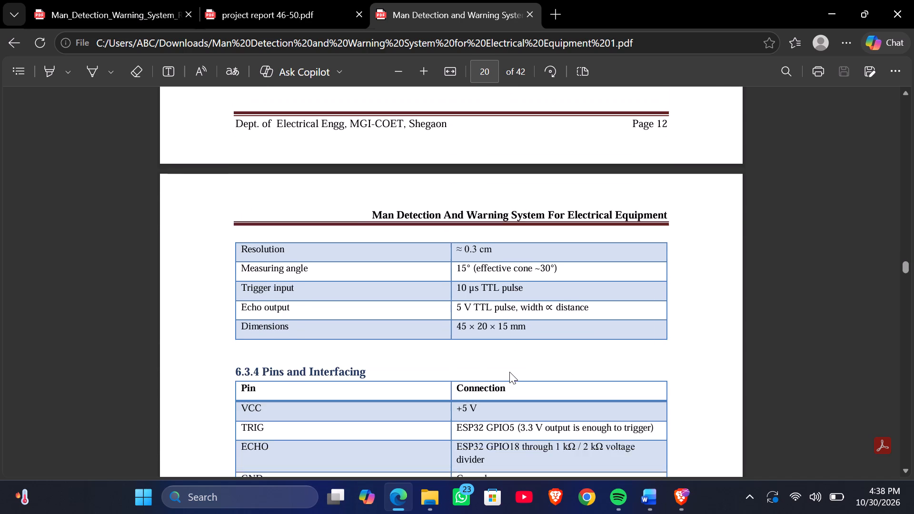
Read the 6.3.4 Pins and Interfacing table, the voltage divider explanation and the ultrasonic sensor's role in the project.
key("Down")
key("Down")
key("Down")
key("Down")
key("Down")
key("Down")
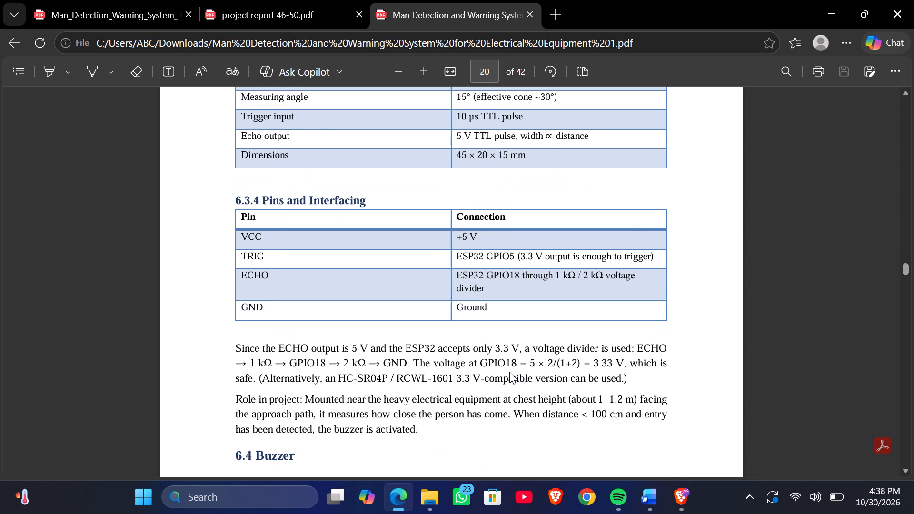
key("Down")
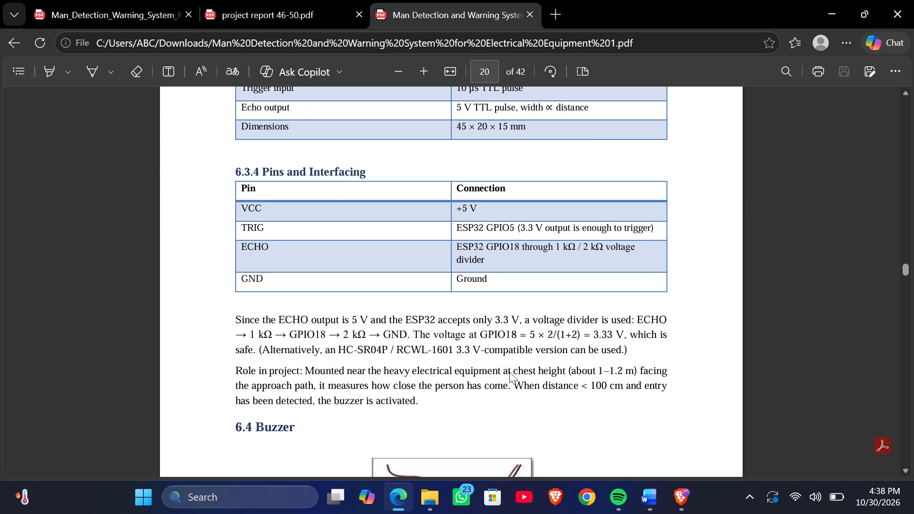
key("Down")
key("Down")
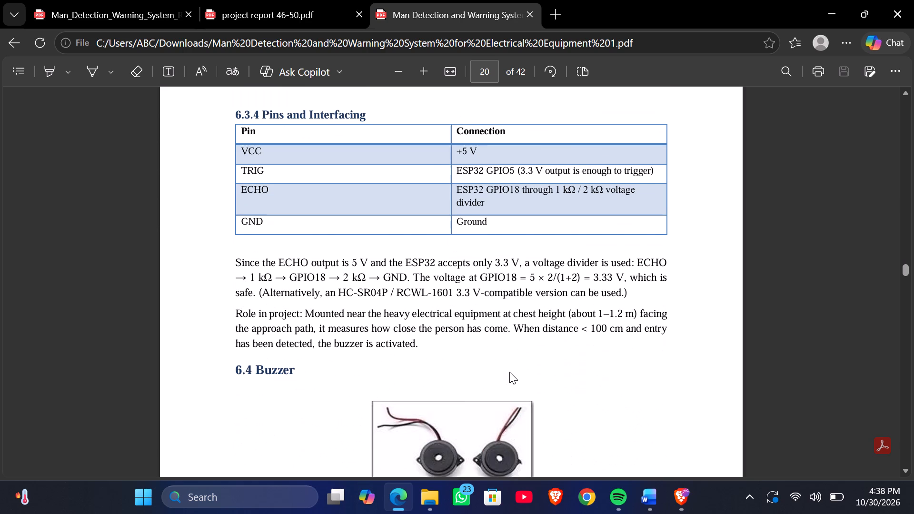
Review the 6.4 Buzzer introduction and Figure 6.5 down to the footer of report page 13.
key("Down")
key("Down")
key("Down")
key("Down")
key("Down")
key("Down")
key("Down")
key("Down")
key("Down")
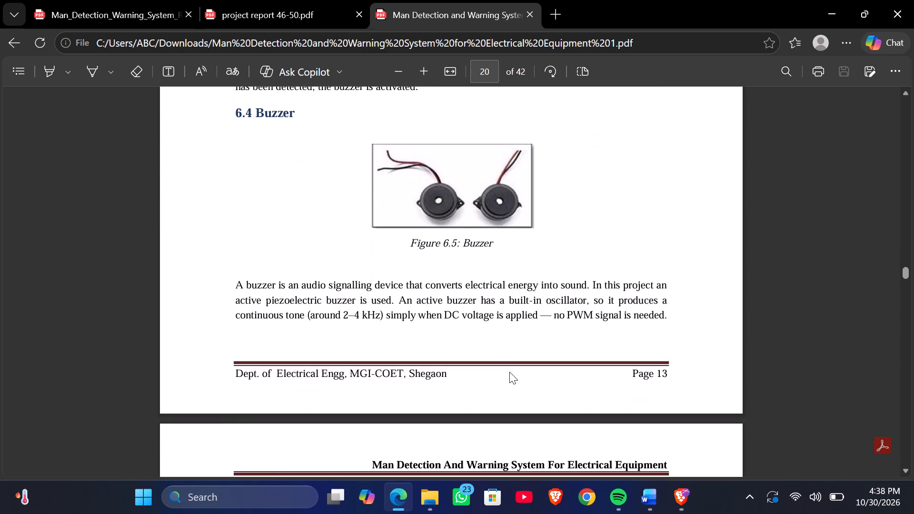
key("Down")
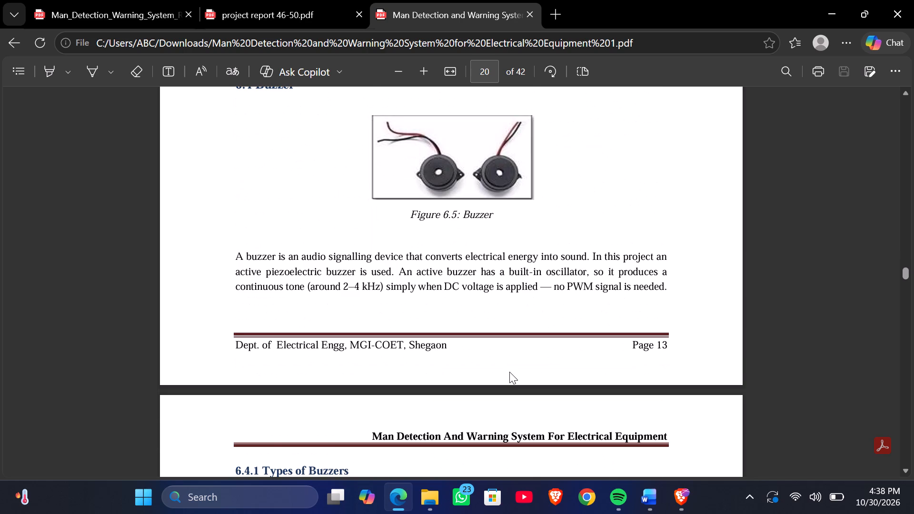
Check the 6.4.1 Types of Buzzers table and the opening rows of the 6.4.2 Specifications table.
key("Down")
key("Down")
key("Down")
key("Down")
key("Down")
key("Down")
key("Down")
key("Down")
key("Down")
key("Down")
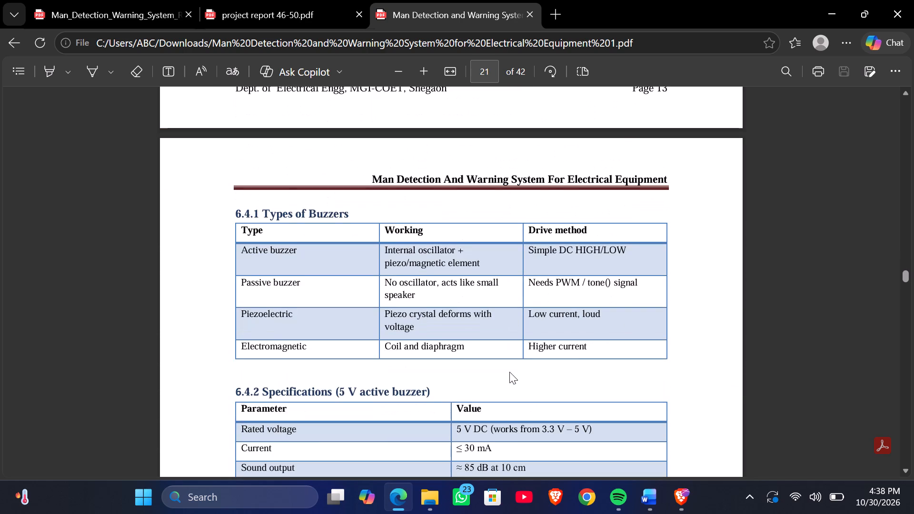
Skim from the 6.4.2 buzzer specifications through the green LED pages to the 6.6 Red LED figure and table.
key("Down")
key("Down")
key("Down")
key("Down")
key("Down")
key("Down")
key("Down")
key("Down")
key("Down")
key("Down")
key("Down")
key("Down")
key("Down")
key("Down")
key("Down")
key("Down")
key("Down")
key("Down")
key("Down")
key("Down")
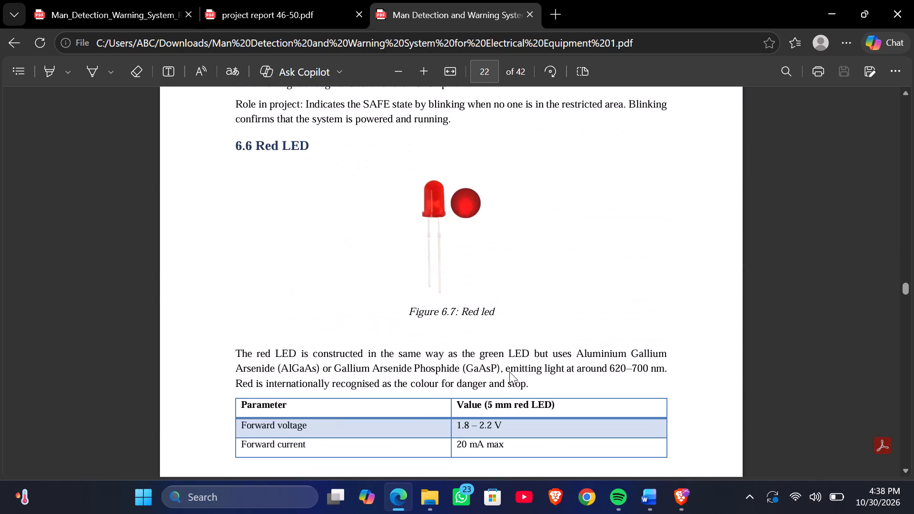
Go back to Figure 6.6 of the green LED on report page 14 and check the page break before its description.
key("Up")
key("Up")
key("Up")
key("Up")
key("Up")
key("Up")
key("Up")
key("Up")
key("Up")
key("Up")
key("Up")
key("Up")
key("Up")
key("Up")
key("Up")
key("Up")
key("Up")
key("Up")
key("Up")
key("Up")
key("Up")
key("Up")
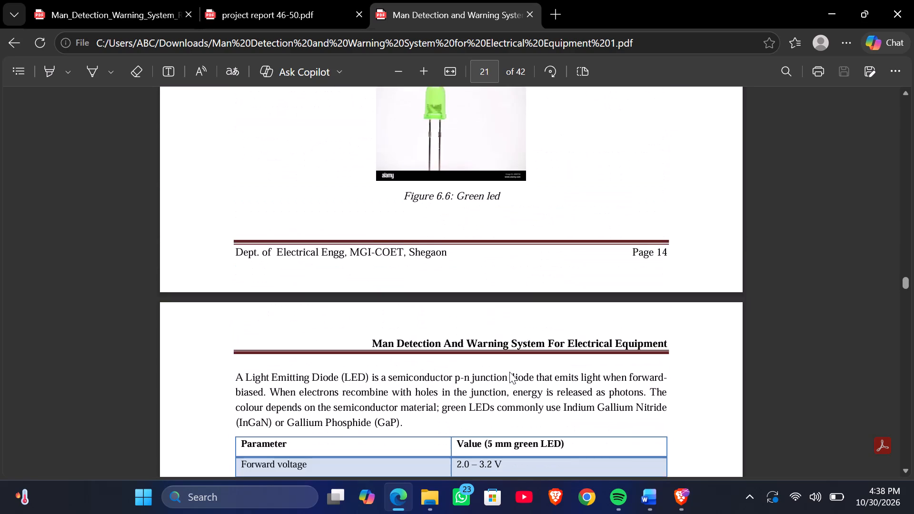
Read the green LED parameter table, the current-limiting resistor calculation and the green LED's role in the project.
key("Down")
key("Down")
key("Down")
key("Down")
key("Down")
key("Down")
key("Down")
key("Down")
key("Down")
key("Down")
key("Down")
key("Down")
key("Down")
key("Down")
key("Down")
key("Down")
key("Down")
key("Down")
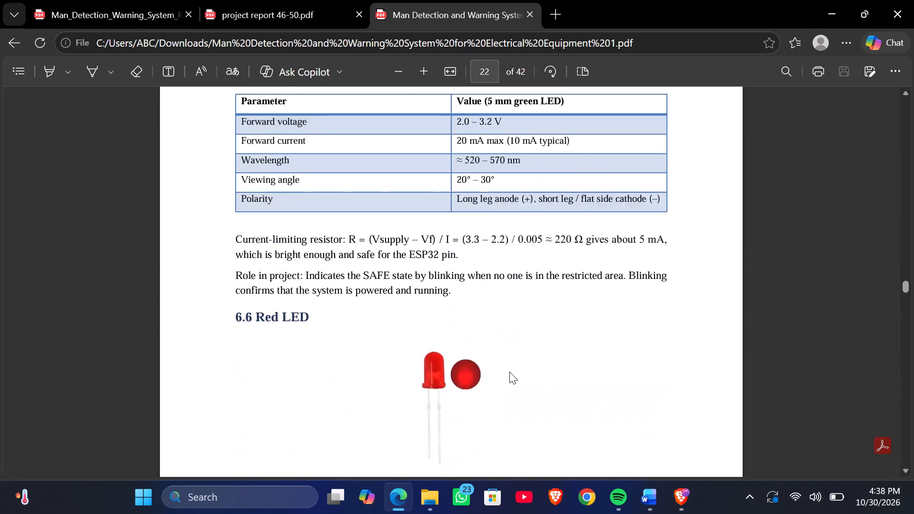
Review the 6.6 Red LED section and continue to Figure 6.8 and the breadboard introduction on report page 16.
key("Down")
key("Down")
key("Down")
key("Down")
key("Down")
key("Down")
key("Down")
key("Down")
key("Down")
key("Down")
key("Down")
key("Down")
key("Down")
key("Down")
key("Down")
key("Down")
key("Down")
key("Down")
key("Down")
key("Down")
key("Down")
key("Down")
key("Down")
key("Down")
key("Down")
key("Down")
key("Down")
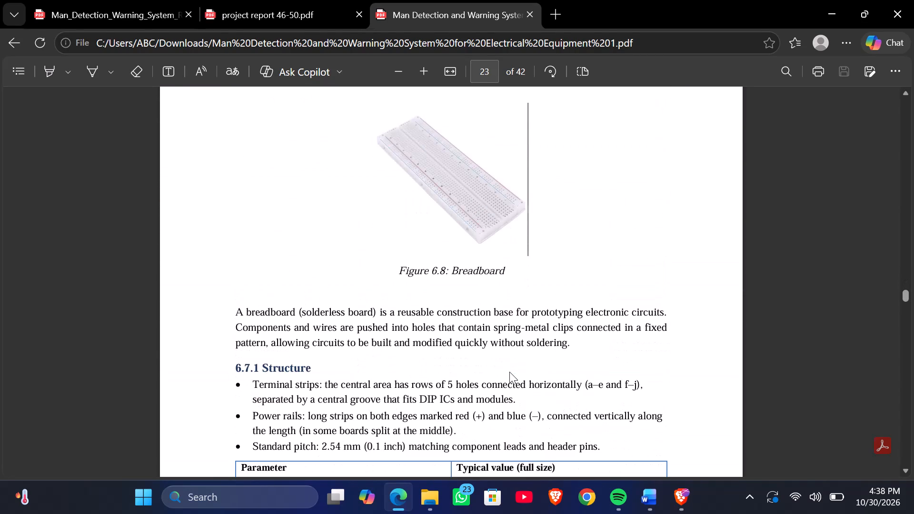
Check the 6.7.1 Structure points and the breadboard's typical values table down to the footer of report page 16.
key("Down")
key("Down")
key("Down")
key("Down")
key("Down")
key("Down")
key("Down")
key("Down")
key("Down")
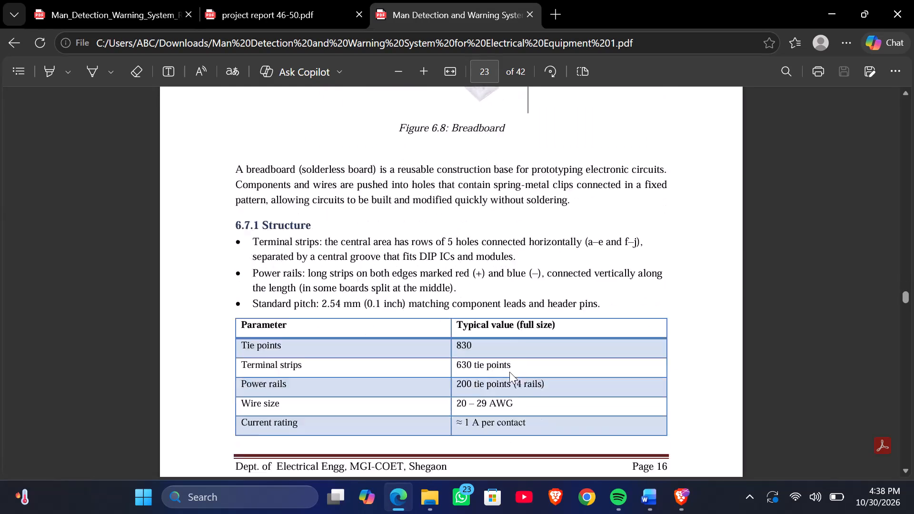
Review the breadboard's role in the project and the 6.8 Jumper Wires introduction with Figure 6.9.
key("Down")
key("Down")
key("Down")
key("Down")
key("Down")
key("Down")
key("Down")
key("Down")
key("Down")
key("Down")
key("Down")
key("Down")
key("Down")
key("Down")
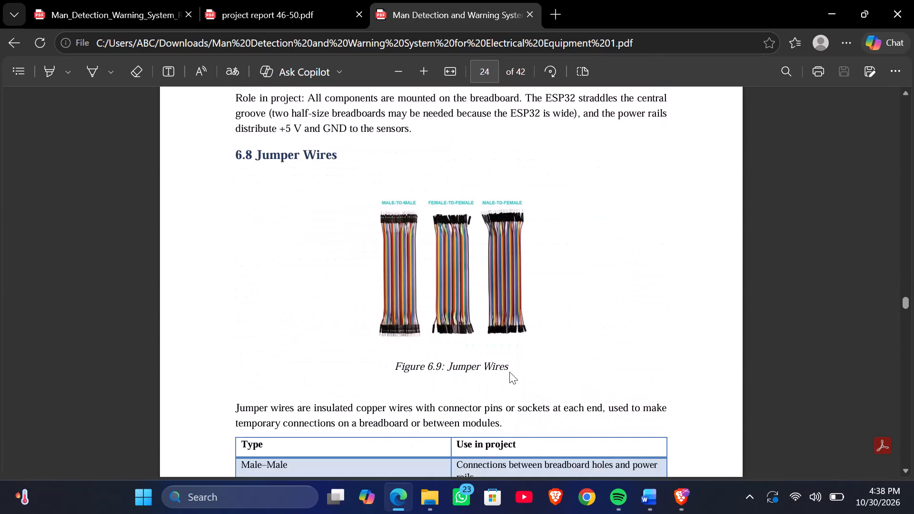
Check the rest of the jumper wires section on report page 17 and the 6.9 5 V Power Supply heading with Figure 6.10.
key("Down")
key("Down")
key("Down")
key("Down")
key("Down")
key("Down")
key("Down")
key("Down")
key("Down")
key("Down")
key("Down")
key("Down")
key("Down")
key("Down")
key("Down")
key("Down")
key("Down")
key("Down")
key("Down")
key("Down")
key("Down")
key("Down")
key("Down")
key("Down")
key("Down")
key("Down")
key("Down")
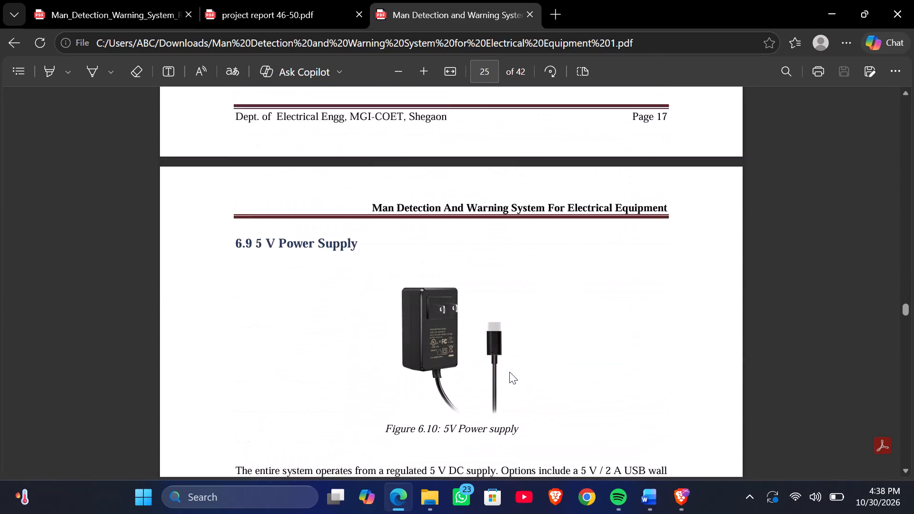
Review the rest of the 6.9 5 V Power Supply section and continue to the 7.1 Connection Table in Chapter 7.
key("Down")
key("Down")
key("Down")
key("Down")
key("Down")
key("Down")
key("Down")
key("Down")
key("Down")
key("Down")
key("Down")
key("Down")
key("Down")
key("Down")
key("Down")
key("Down")
key("Down")
key("Down")
key("Down")
key("Down")
key("Down")
key("Down")
key("Down")
key("Down")
key("Down")
key("Down")
key("Down")
key("Down")
key("Down")
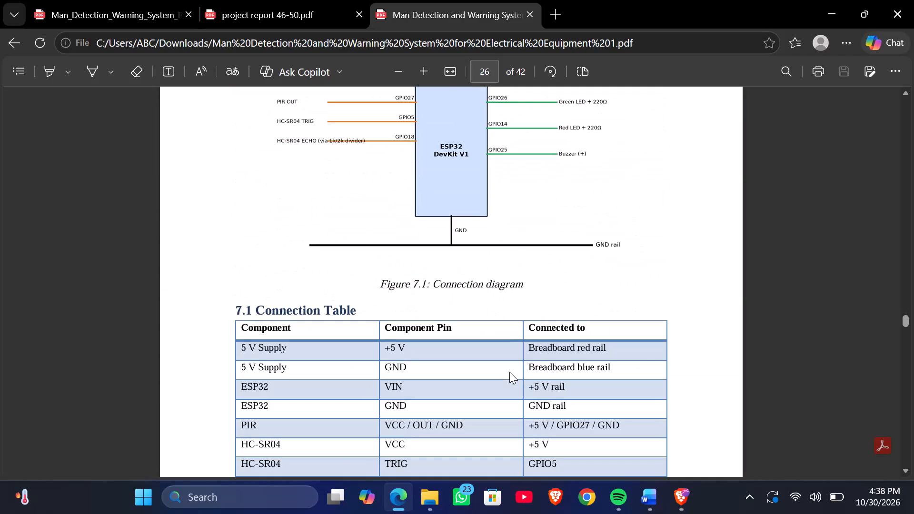
Go back to the Chapter 7 heading and examine the wiring in the Figure 7.1 connection diagram.
key("Up")
key("Up")
key("Up")
key("Up")
key("Up")
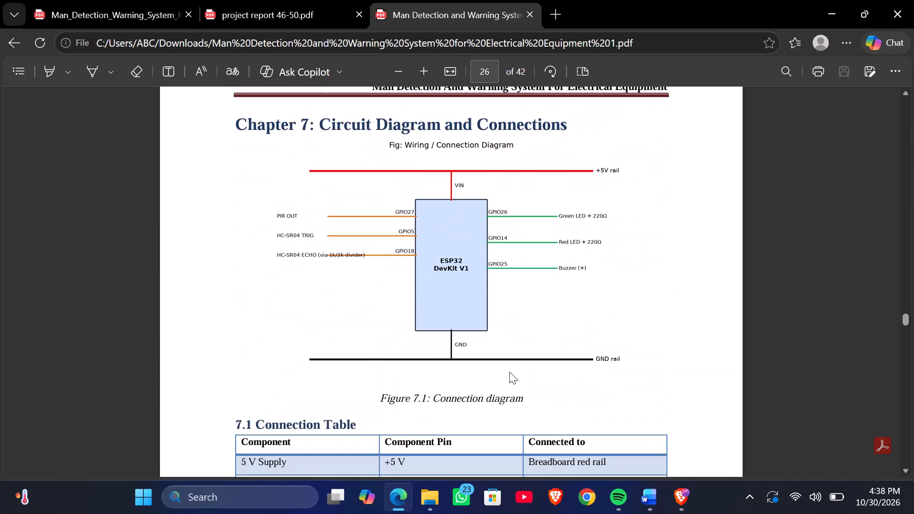
key("Up")
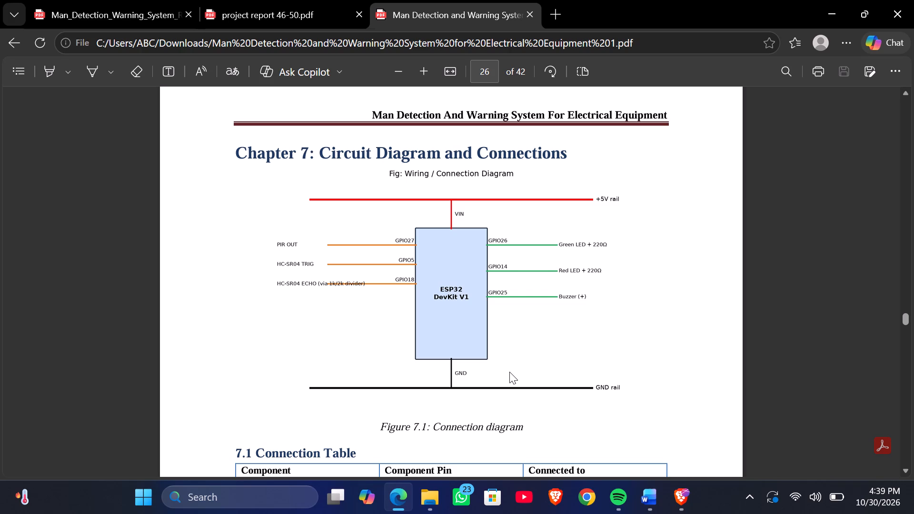
Check the 7.1 Connection Table and skim the remaining Chapter 7 pages.
key("Down")
key("Down")
key("Down")
key("Down")
key("Down")
key("Down")
key("Down")
key("Down")
key("Down")
key("Down")
key("Down")
key("Down")
key("Down")
key("Down")
key("Down")
key("Down")
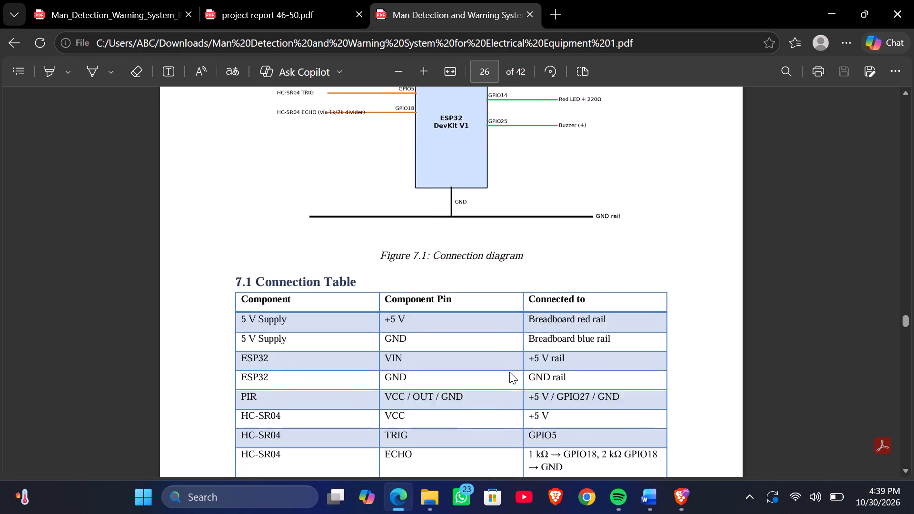
key("Down")
key("Down")
key("Down")
key("Down")
key("Down")
key("Down")
key("Down")
key("Down")
key("Down")
key("Down")
key("Down")
key("Down")
key("Down")
key("Down")
key("Down")
key("Down")
key("Down")
key("Down")
key("Down")
key("Down")
key("Down")
key("Down")
key("Down")
key("Down")
key("Down")
key("Down")
key("Down")
key("Down")
key("Down")
key("Down")
key("Down")
key("Down")
key("Down")
key("Down")
key("Down")
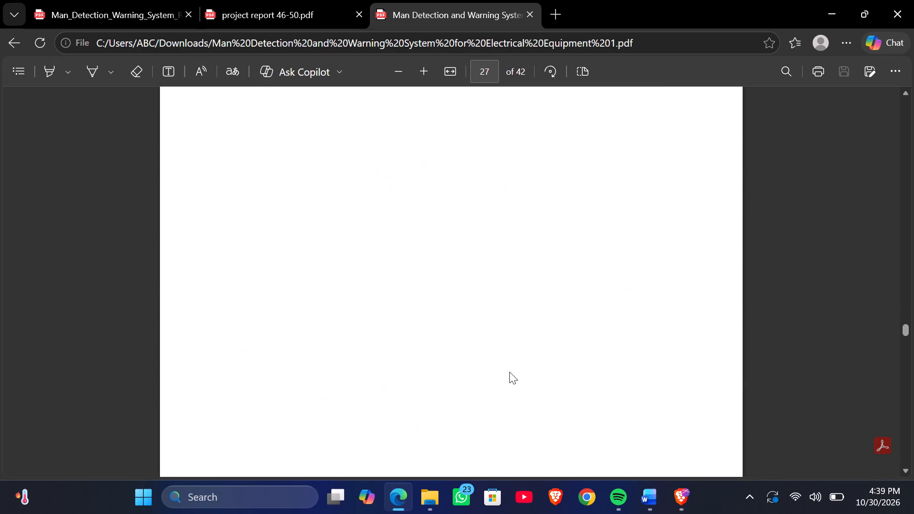
Examine the Chapter 8 Software Design and Flowchart introduction and the system logic flowchart.
key("Down")
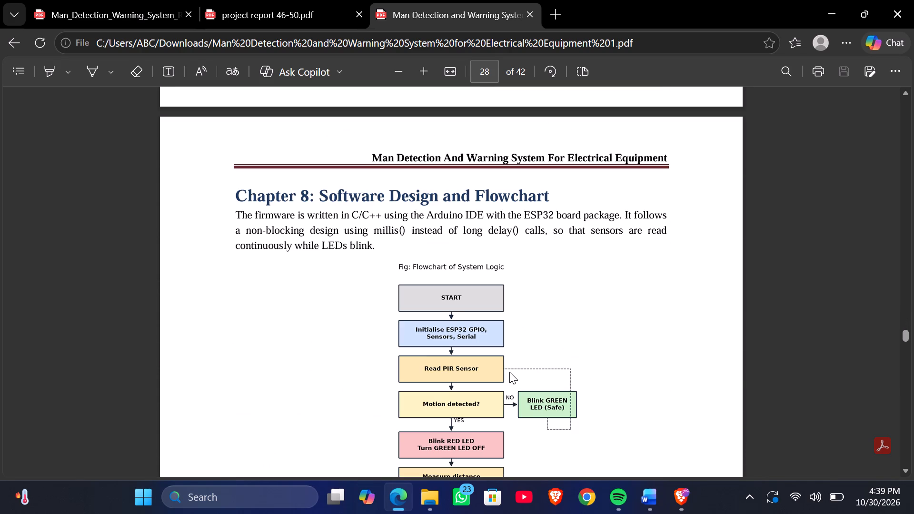
key("Down")
key("Down")
key("Down")
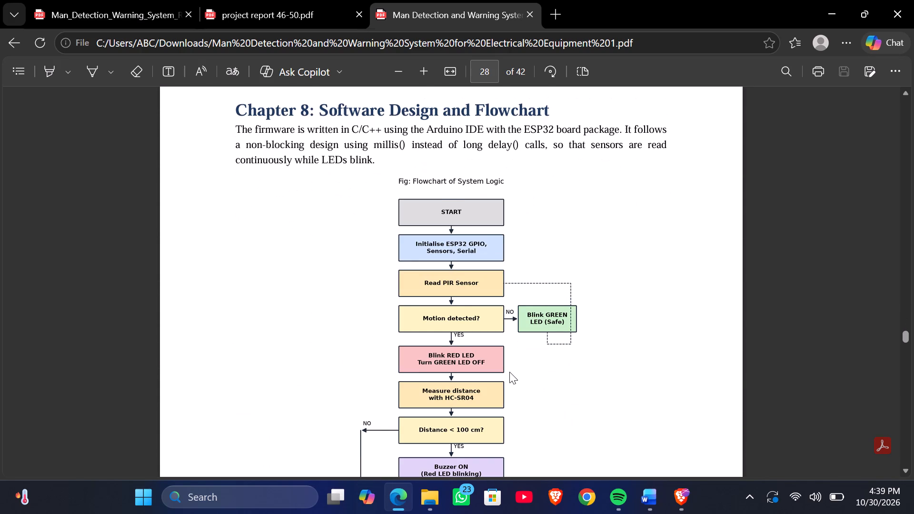
key("Down")
key("Down")
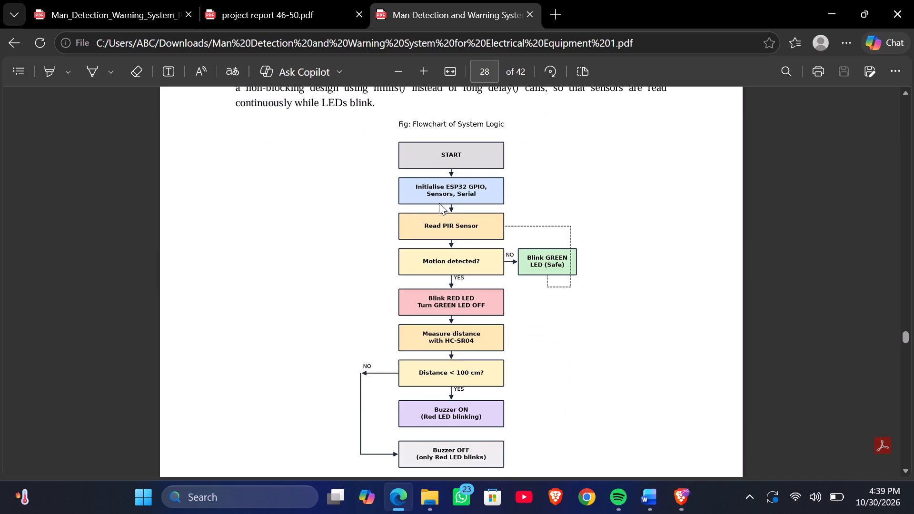
key("Down")
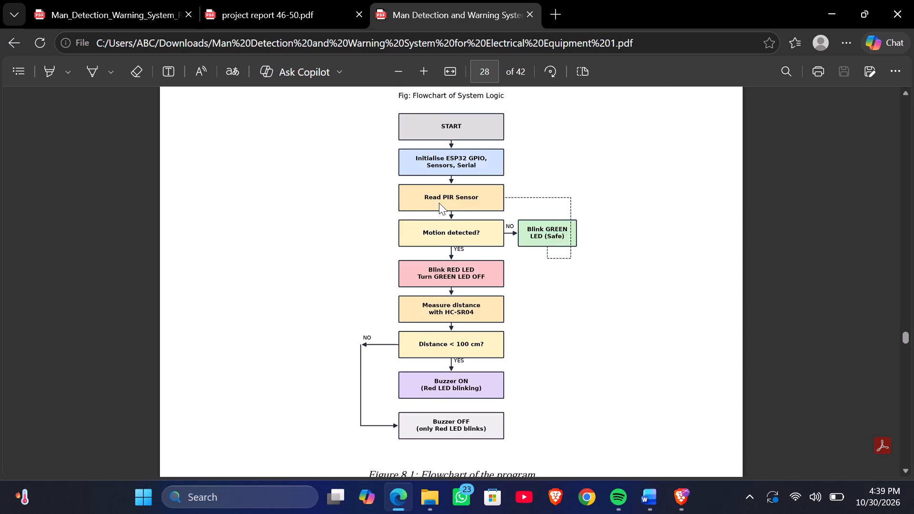
Review the 8.1 Algorithm steps from report page 21 onto the following page.
key("Down")
key("Down")
key("Down")
key("Down")
key("Down")
key("Down")
key("Down")
key("Down")
key("Down")
key("Down")
left_click(439, 203)
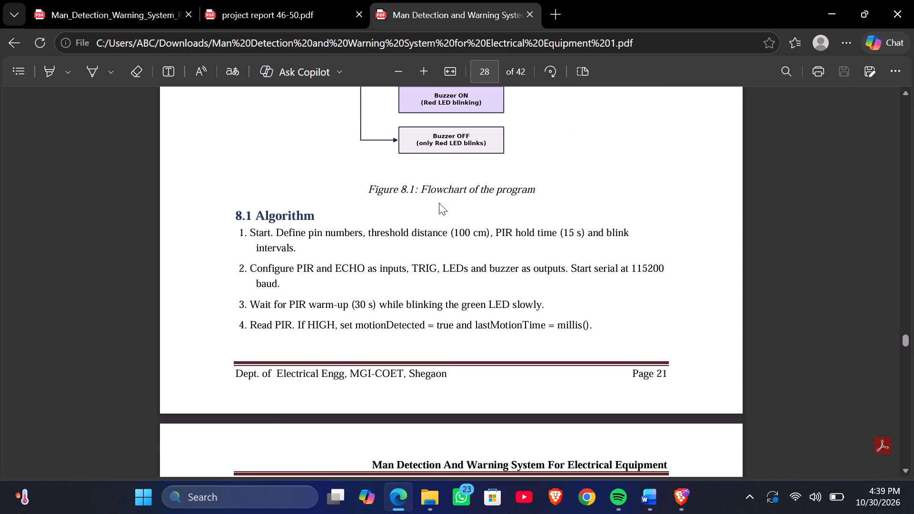
key("Down")
key("Down")
key("Down")
key("Down")
key("Down")
key("Down")
key("Down")
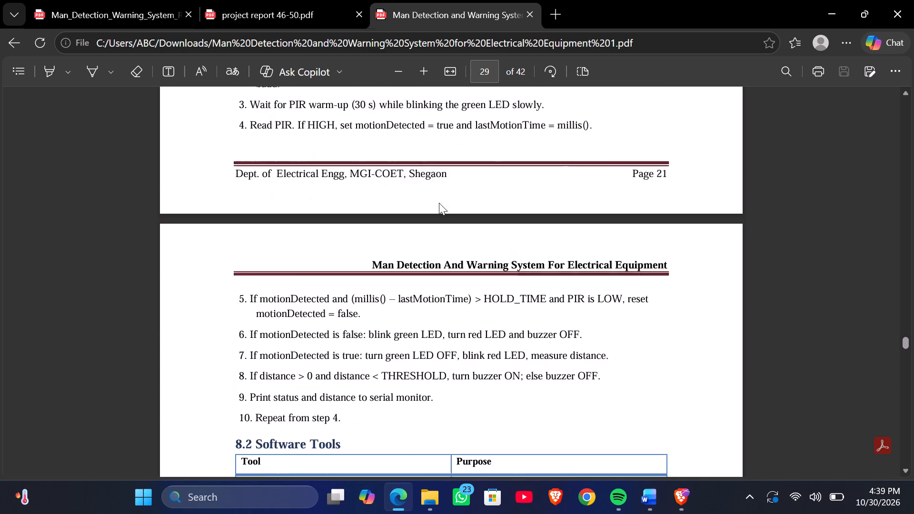
Check the 8.2 Software Tools table and the 8.3 Steps to Upload list.
key("Down")
key("Down")
key("Down")
key("Down")
key("Down")
key("Down")
key("Down")
key("Down")
key("Down")
key("Down")
double_click(439, 203)
key("Down")
key("Down")
key("Down")
key("Down")
key("Down")
key("Down")
key("Down")
key("Down")
key("Down")
key("Down")
key("Down")
key("Down")
key("Down")
key("Down")
key("Down")
key("Down")
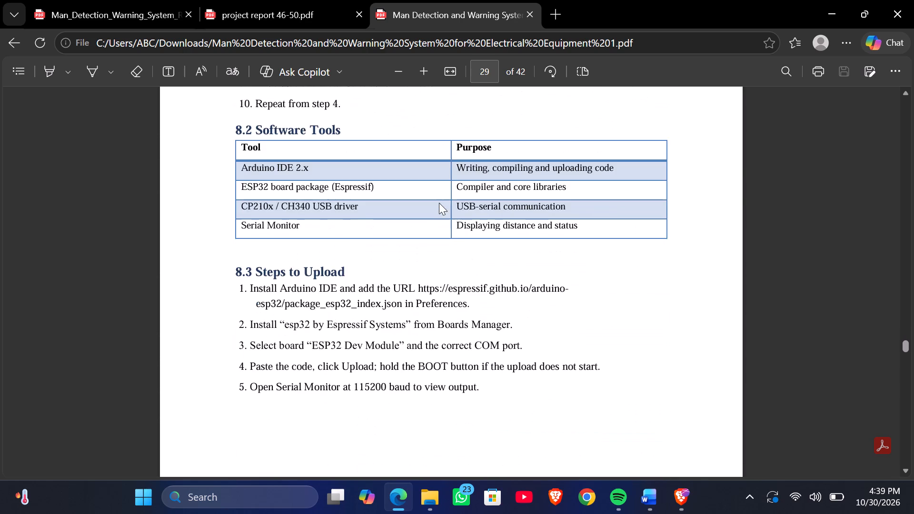
key("Down")
Examine the Chapter 9 Program Code listing on report page 23, from the pin definitions to the setup function.
left_click(439, 203)
key("Down")
key("Down")
key("Down")
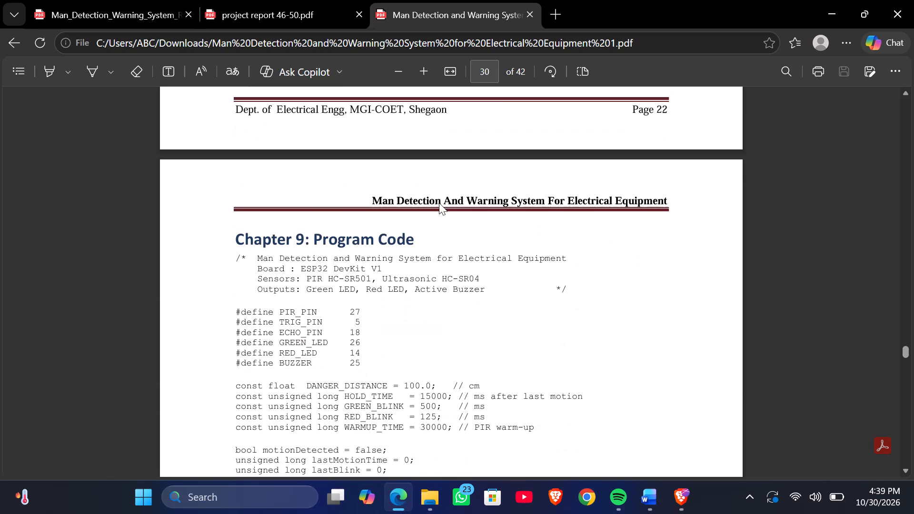
key("Down")
key("Down")
key("Down")
key("Down")
key("Down")
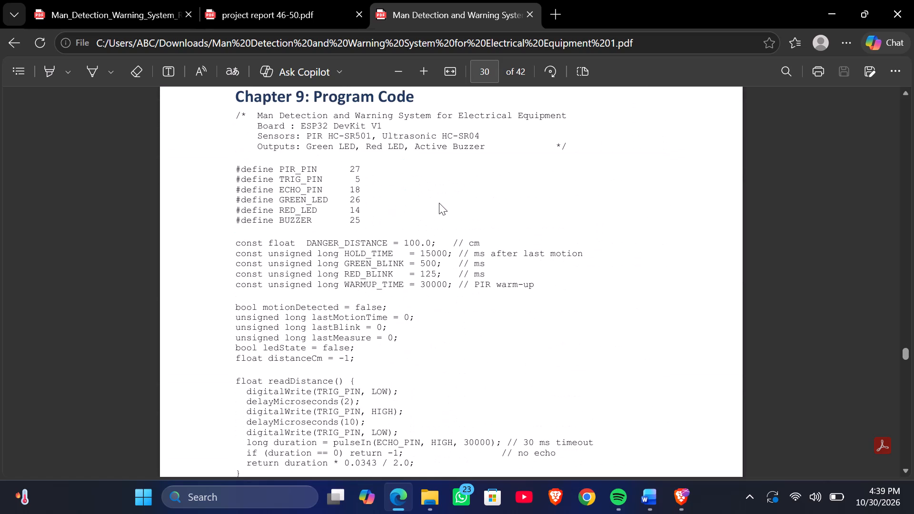
key("Down")
key("Down")
key("Down")
key("Down")
key("Down")
key("Down")
key("Down")
left_click(439, 203)
key("Down")
key("Down")
key("Down")
key("Down")
key("Down")
key("Down")
key("Down")
key("Down")
key("Down")
key("Down")
key("Down")
key("Down")
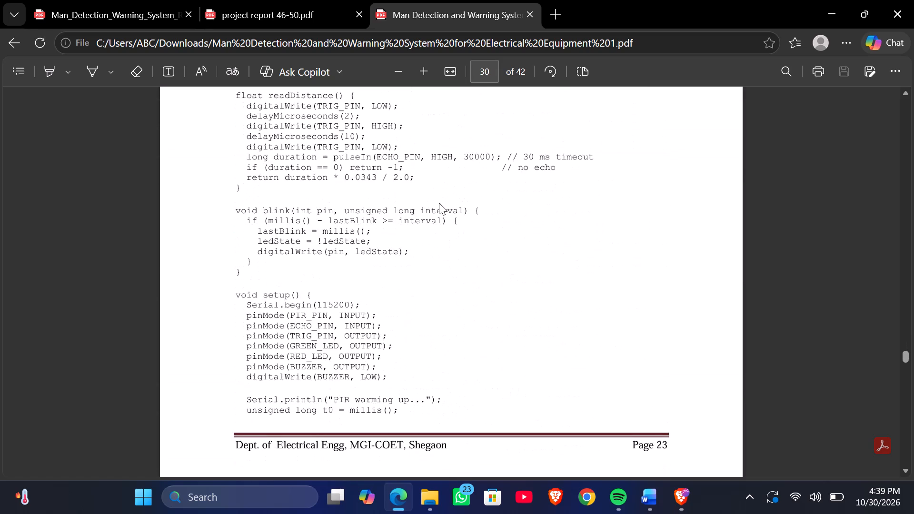
Skim the remaining program code on report page 24 and check the 9.1 Code Explanation table.
key("Down")
key("Down")
key("Down")
key("Down")
key("Down")
key("Down")
key("Down")
key("Down")
key("Down")
key("Down")
key("Down")
key("Down")
key("Down")
key("Down")
key("Down")
key("Down")
key("Down")
key("Down")
key("Down")
key("Down")
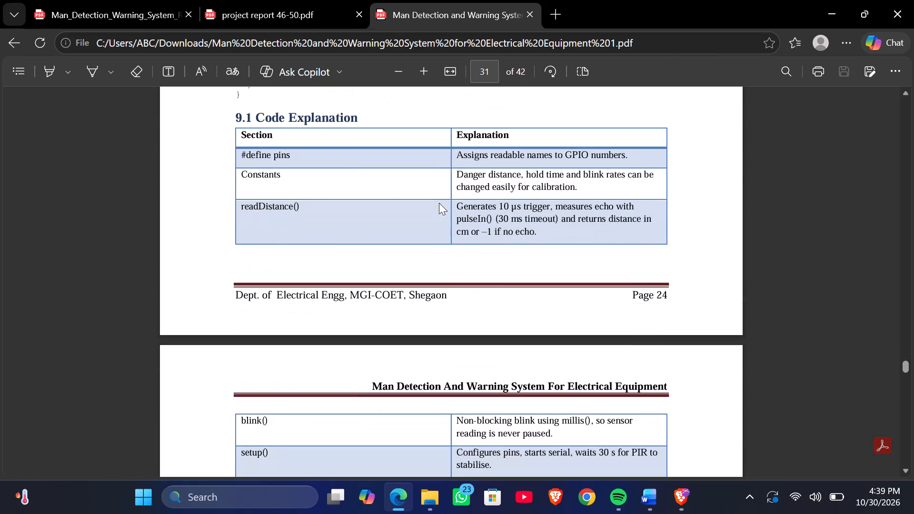
Review the Chapter 10 Hardware Assembly Procedure list, returning to its first steps after skimming ahead.
key("Down")
key("Down")
key("Down")
key("Down")
key("Down")
key("Down")
key("Down")
key("Down")
key("Down")
key("Down")
key("Down")
key("Down")
key("Down")
key("Down")
key("Down")
key("Down")
key("Down")
key("Down")
key("Down")
key("Down")
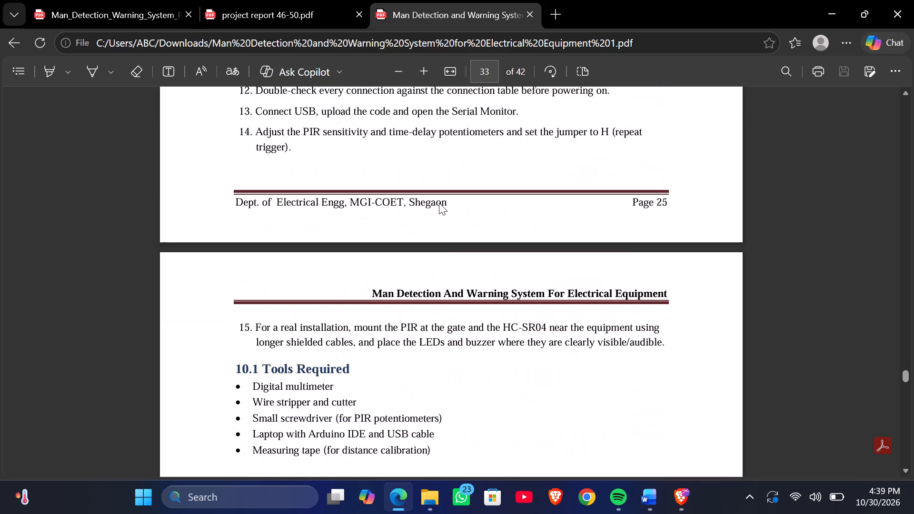
key("Up")
key("Up")
key("Up")
key("Up")
key("Up")
key("Up")
key("Up")
key("Up")
key("Up")
key("Up")
key("Up")
left_click(439, 203)
key("Down")
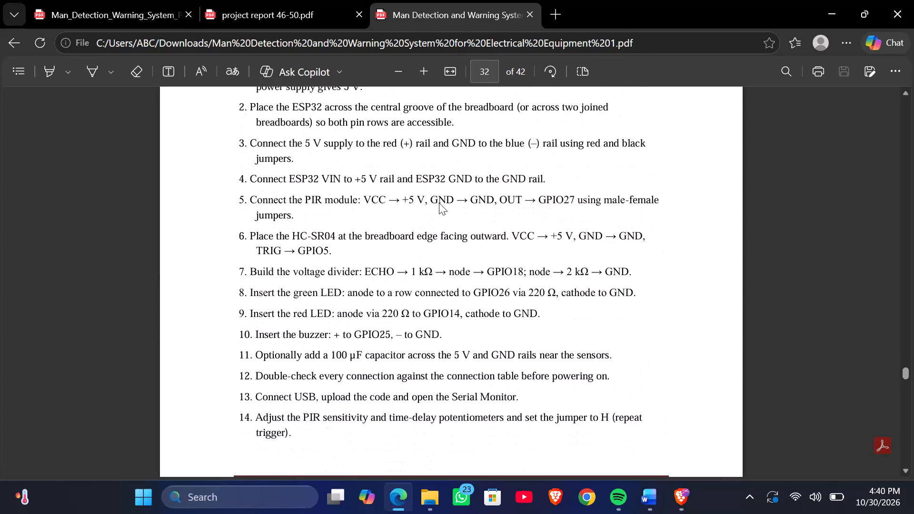
key("Up")
key("Up")
key("Up")
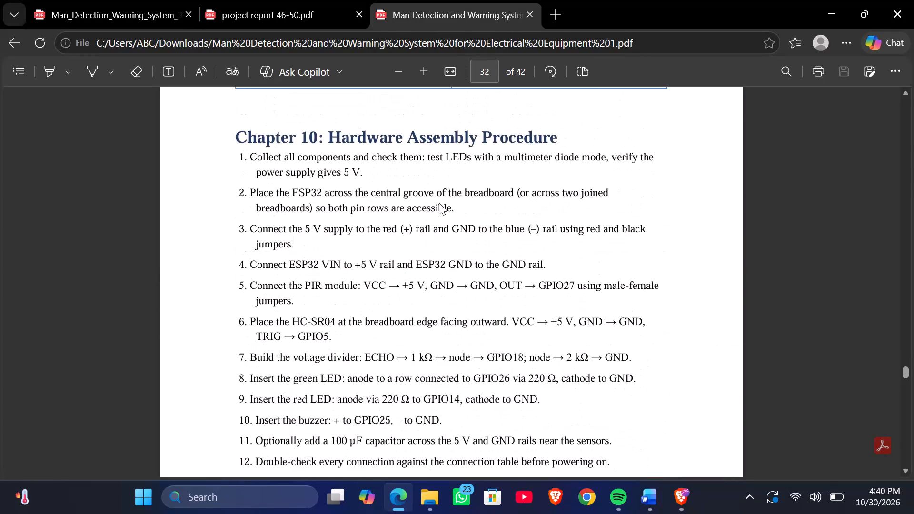
Skim the remaining assembly steps and the 10.1 Tools Required list through the end of Chapter 10.
key("Down")
key("Down")
key("Down")
key("Down")
key("Down")
key("Down")
key("Down")
key("Down")
key("Down")
key("Down")
key("Down")
key("Down")
key("Down")
key("Down")
key("Down")
key("Down")
key("Down")
key("Down")
key("Down")
key("Down")
key("Down")
key("Down")
key("Down")
key("Down")
key("Down")
key("Down")
key("Down")
key("Down")
key("Down")
key("Down")
key("Down")
key("Down")
key("Down")
key("Down")
key("Down")
key("Down")
key("Down")
key("Down")
key("Down")
key("Down")
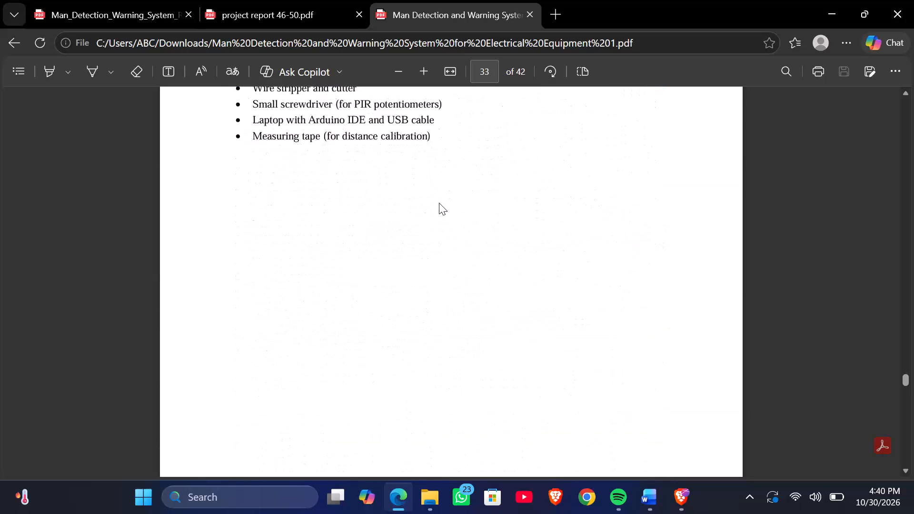
Examine the 11.1 Unit Testing table at the start of Chapter 11 Testing and Results.
key("Up")
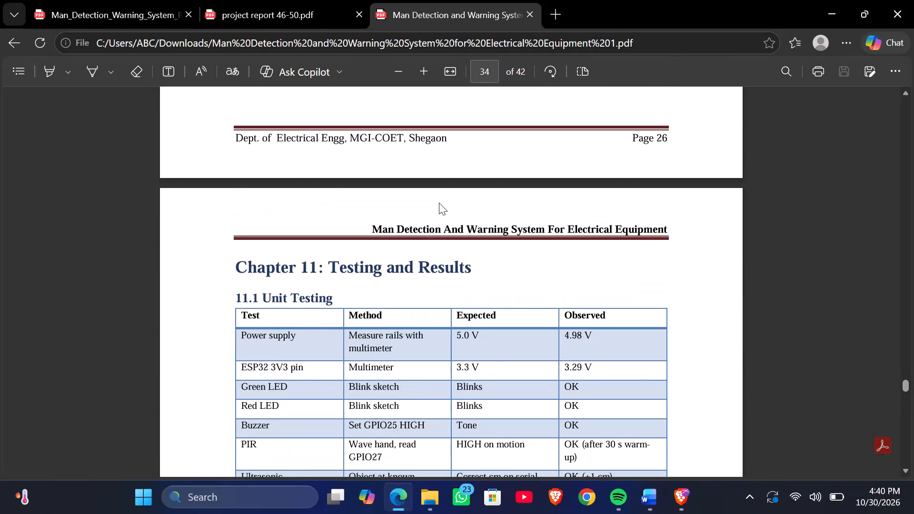
key("Up")
key("Down")
key("Down")
key("Down")
key("Down")
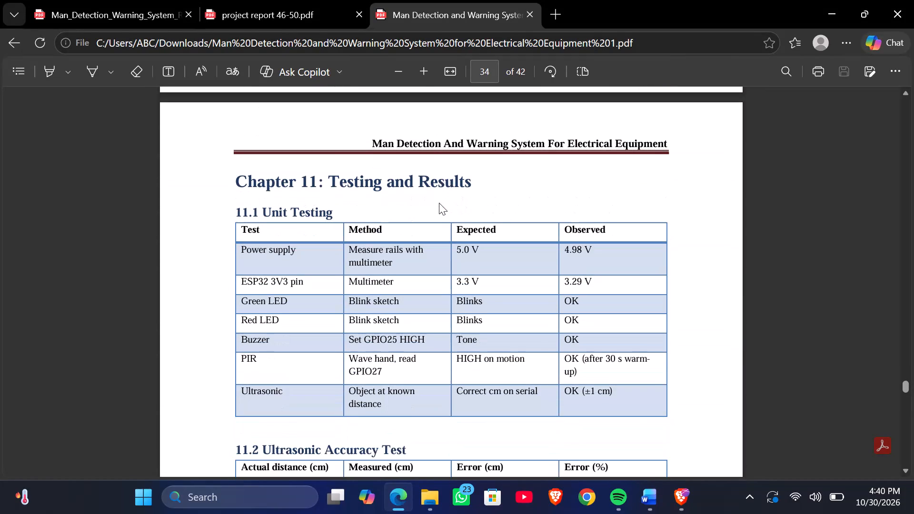
key("Down")
key("Down")
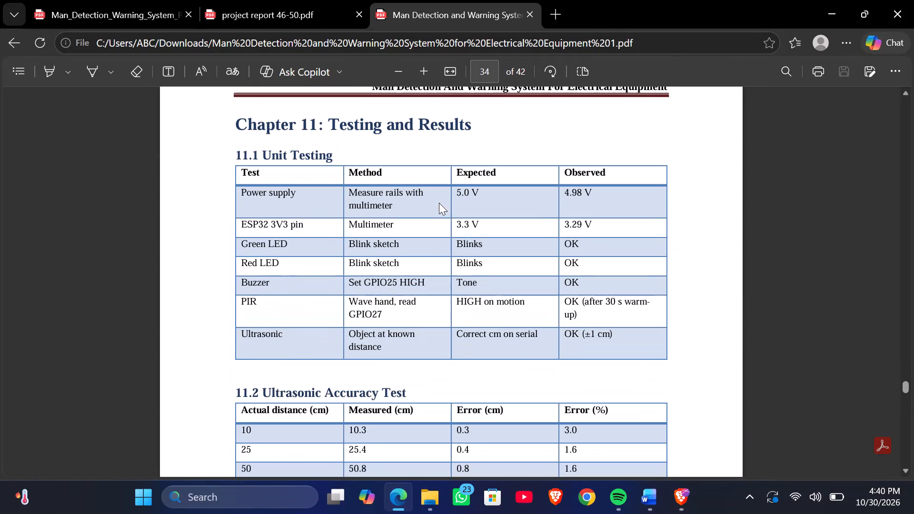
key("Down")
key("Down")
key("Up")
key("Up")
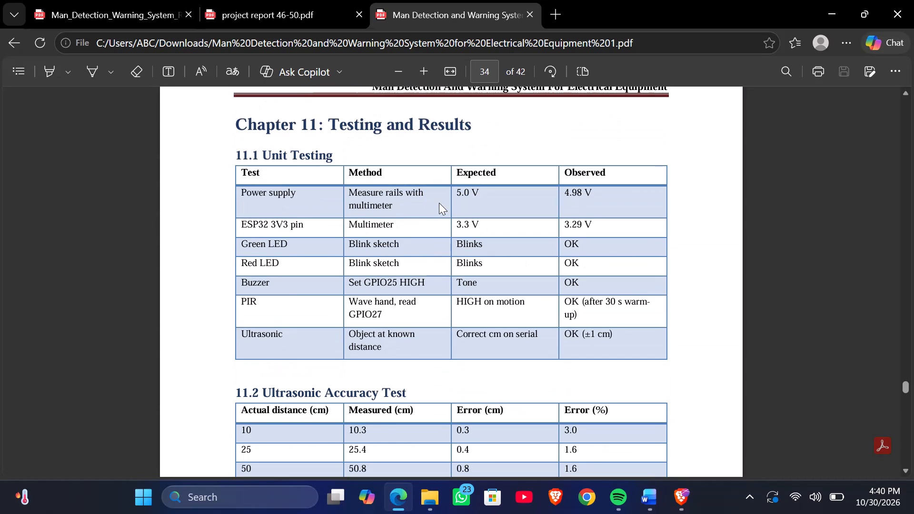
key("Down")
key("Down")
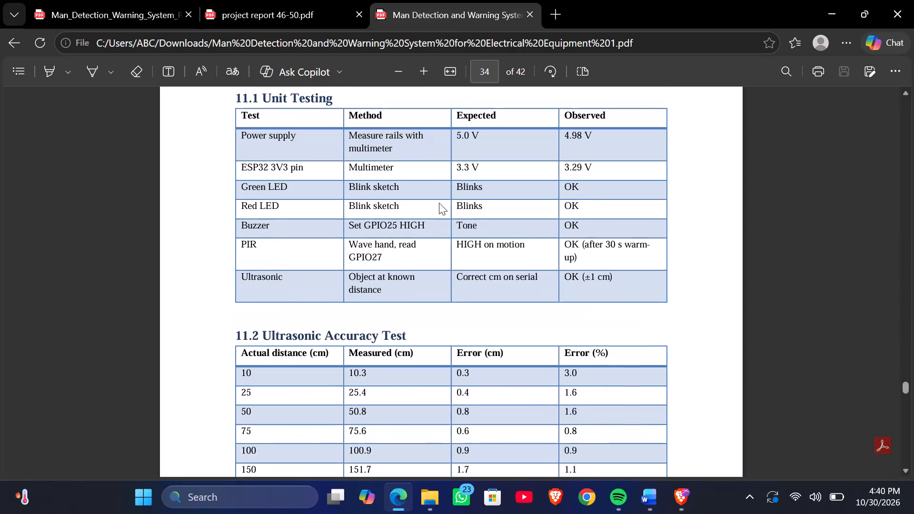
Check the 11.2 Ultrasonic Accuracy Test table and the error paragraph below it.
key("Down")
key("Down")
key("Down")
key("Down")
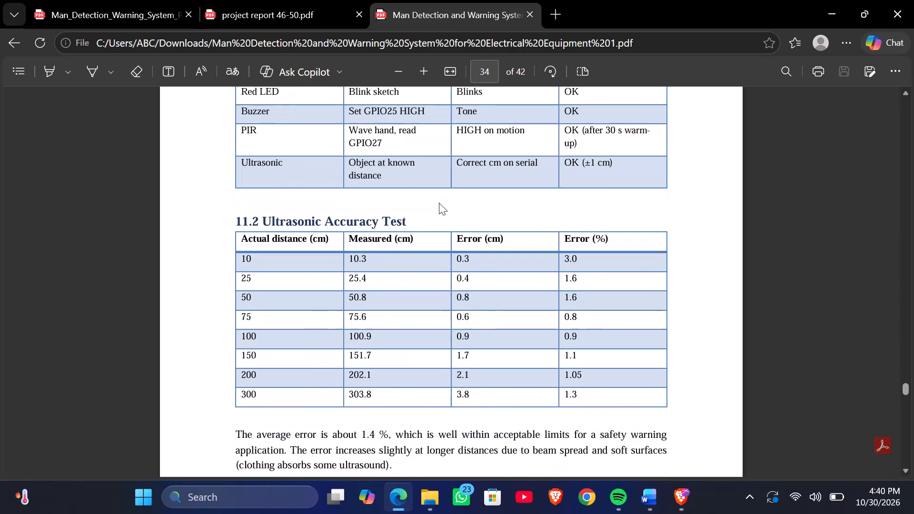
key("Down")
key("Down")
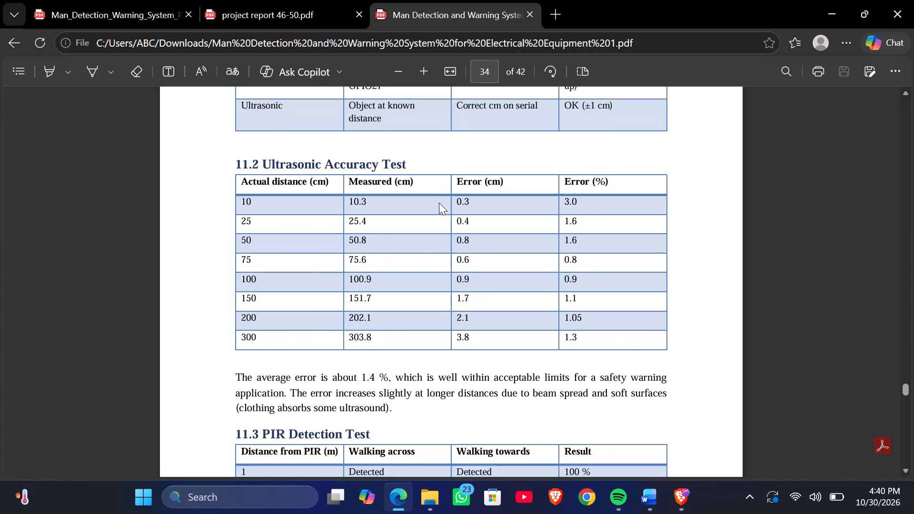
key("Down")
key("Down")
key("Down")
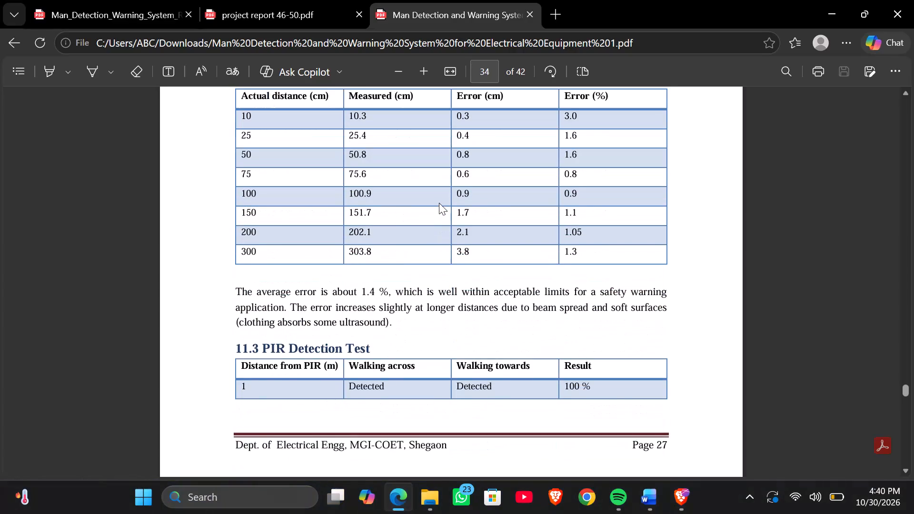
Check the 11.3 PIR Detection Test table across the page break, including the sensor mounting note below it.
key("Down")
key("Down")
key("Down")
key("Down")
key("Down")
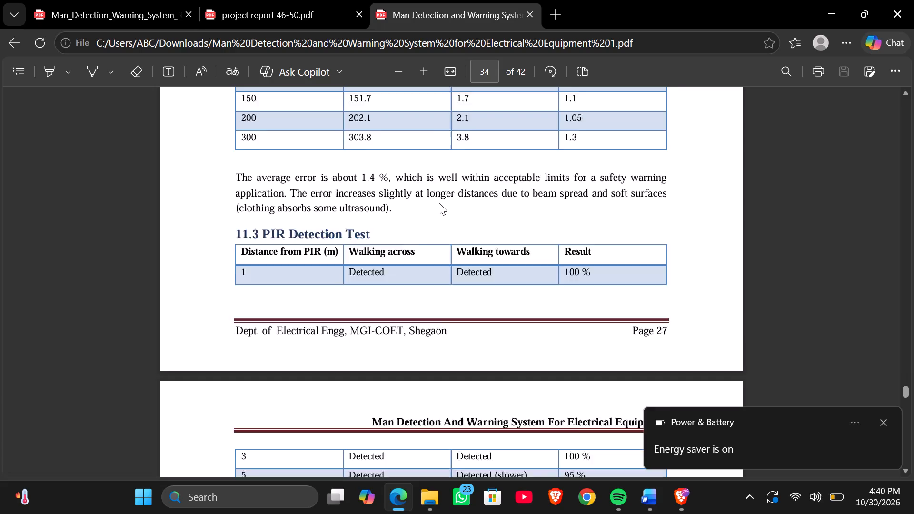
key("Down")
key("Down")
key("Down")
key("Down")
key("Down")
key("Down")
key("Down")
key("Down")
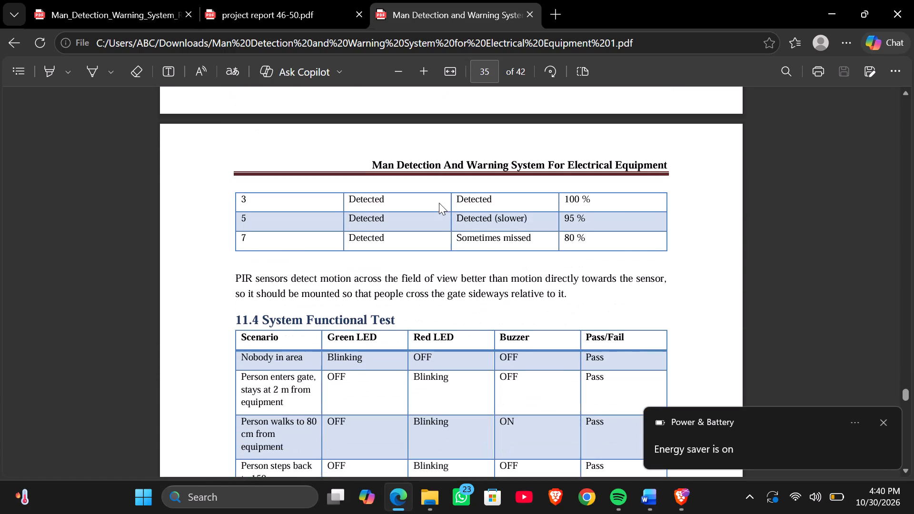
Examine the scenario rows of the 11.4 System Functional Test table.
key("Down")
key("Down")
key("Down")
key("Down")
key("Down")
key("Down")
key("Down")
key("Down")
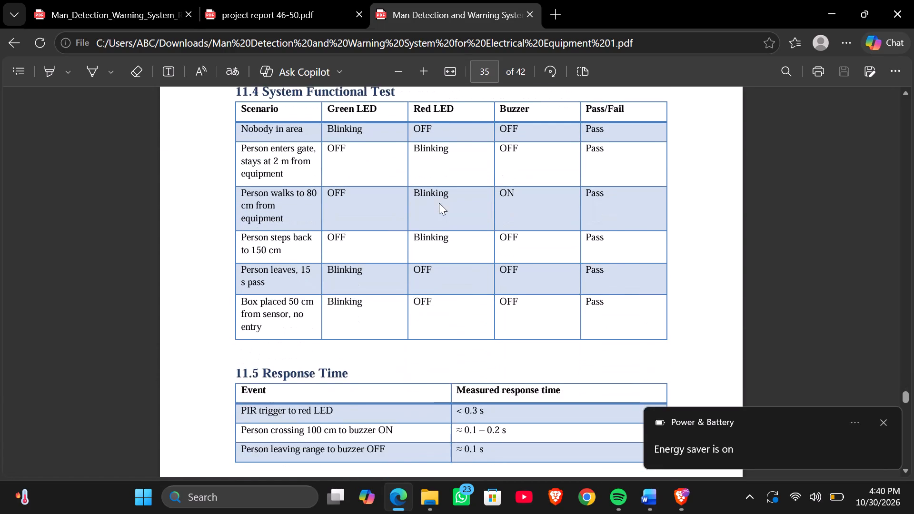
Review the 11.5 Response Time table and the 11.6 Sample Serial Monitor Output through the end of Chapter 11.
key("Down")
key("Down")
key("Down")
key("Down")
key("Down")
key("Down")
key("Down")
key("Down")
key("Down")
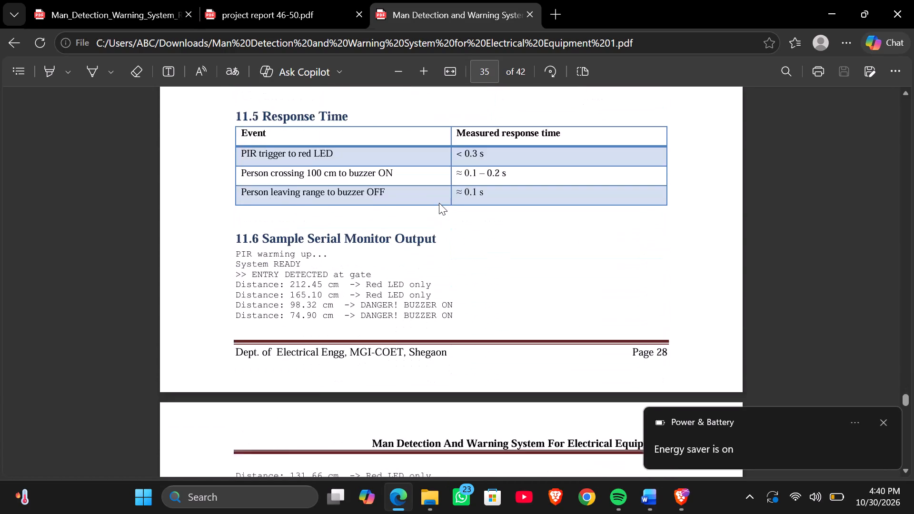
key("Down")
key("Down")
key("Down")
key("Down")
key("Down")
key("Down")
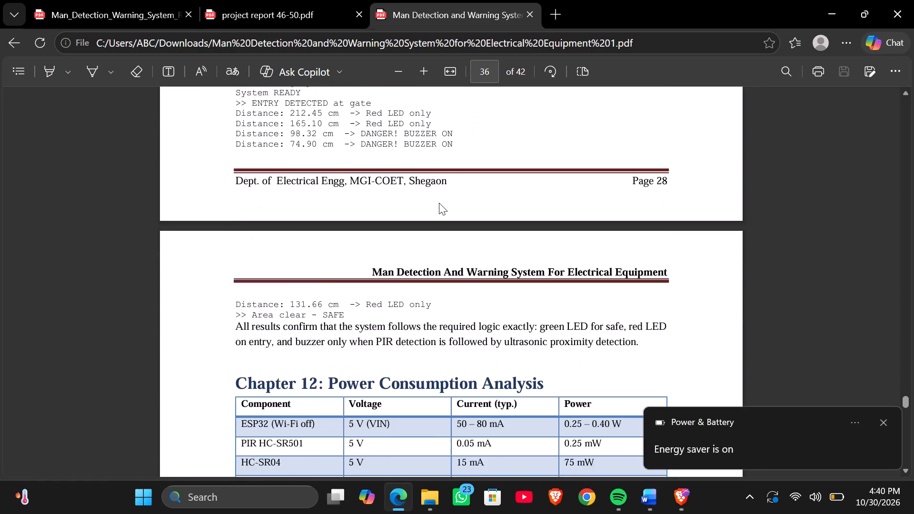
Examine the Chapter 12 Power Consumption Analysis table and the consumption paragraph below it.
key("Down")
key("Down")
key("Down")
key("Down")
key("Down")
key("Down")
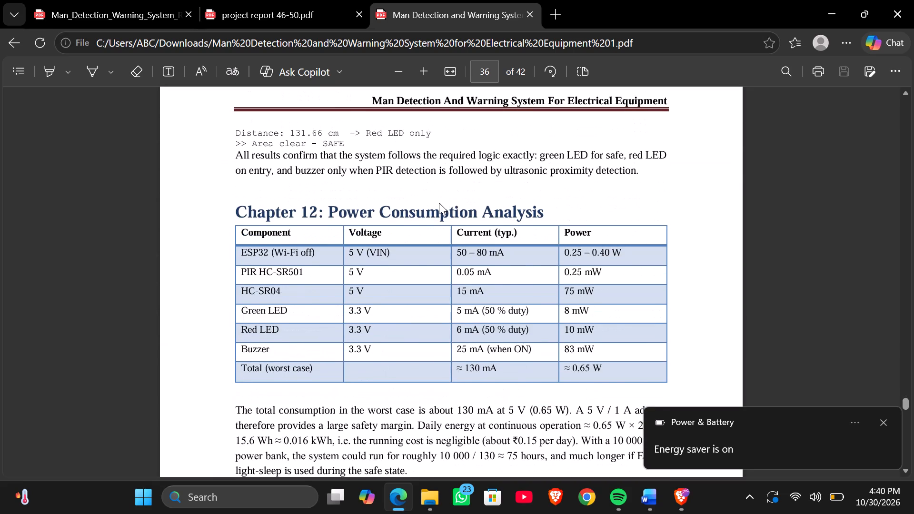
key("Down")
key("Down")
key("Down")
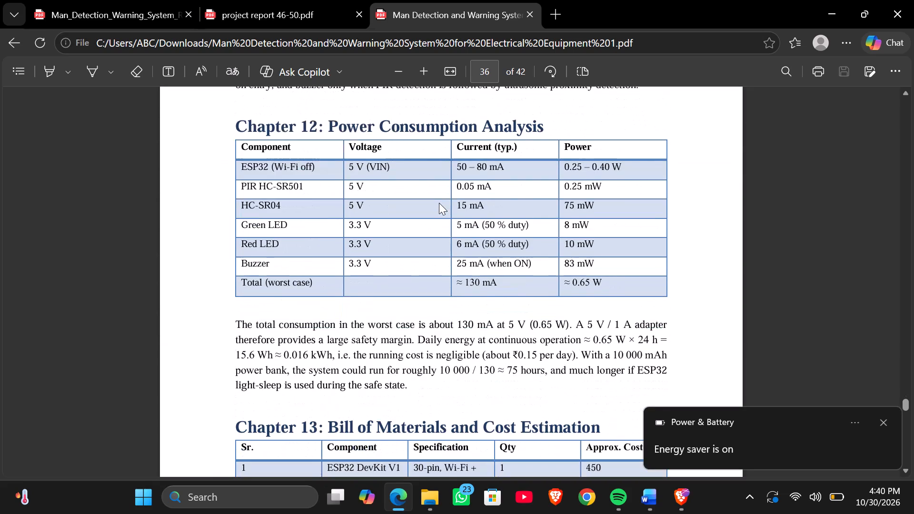
key("Down")
key("Down")
key("Down")
key("Down")
key("Down")
key("Down")
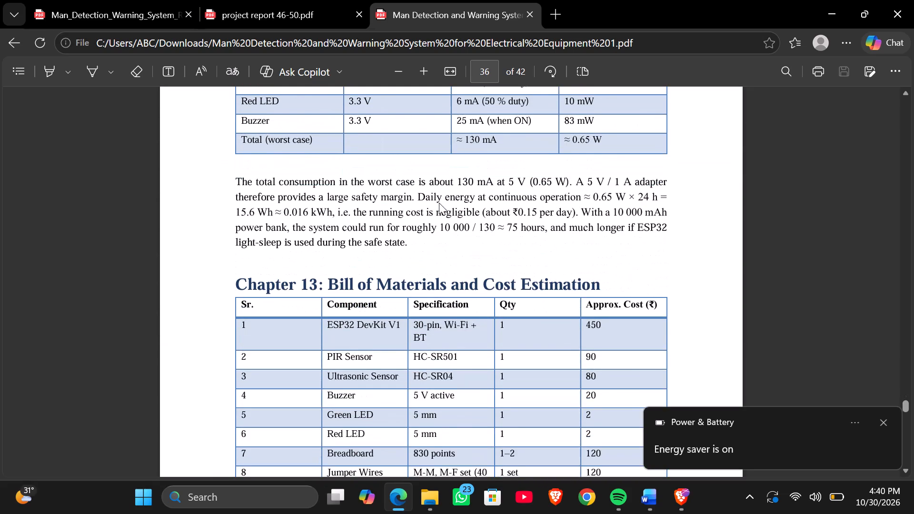
Skim the Chapter 13 Bill of Materials and Cost Estimation table through to its continuation on the following page.
key("Down")
key("Down")
key("Down")
key("Down")
key("Down")
key("Down")
key("Down")
key("Down")
key("Down")
key("Down")
key("Down")
key("Down")
key("Down")
key("Down")
key("Down")
key("Down")
key("Down")
key("Down")
key("Down")
key("Down")
key("Down")
key("Down")
key("Down")
key("Down")
key("Down")
key("Down")
key("Down")
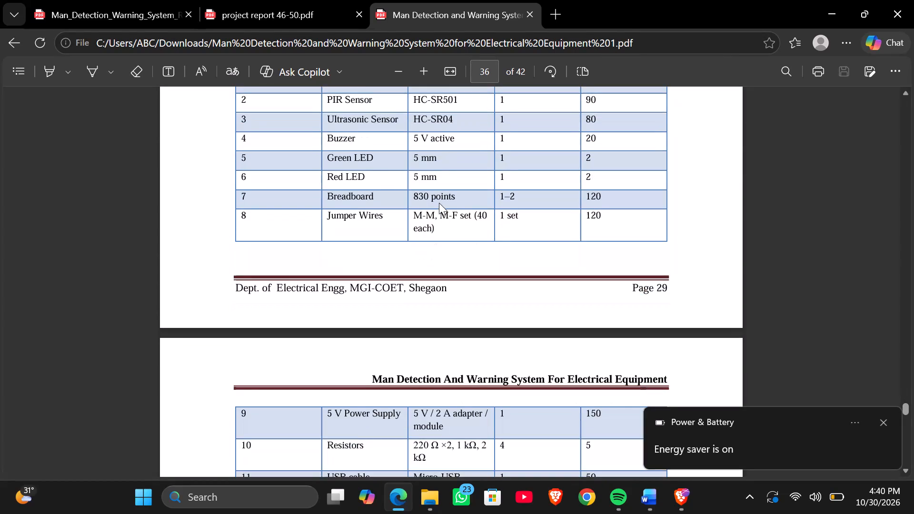
Review the 14.1 Advantages and 14.2 Limitations lists in Chapter 14.
key("Up")
key("Up")
key("Up")
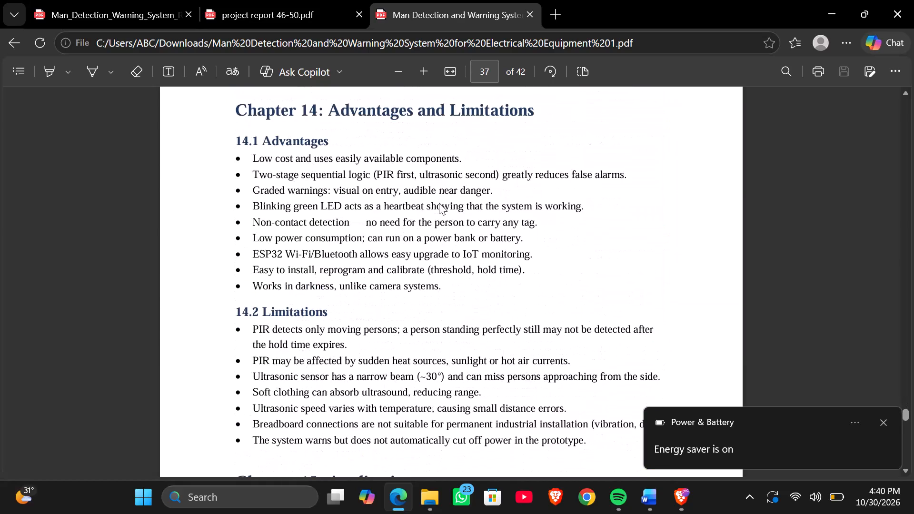
key("Down")
key("Down")
key("Down")
key("Down")
key("Down")
key("Down")
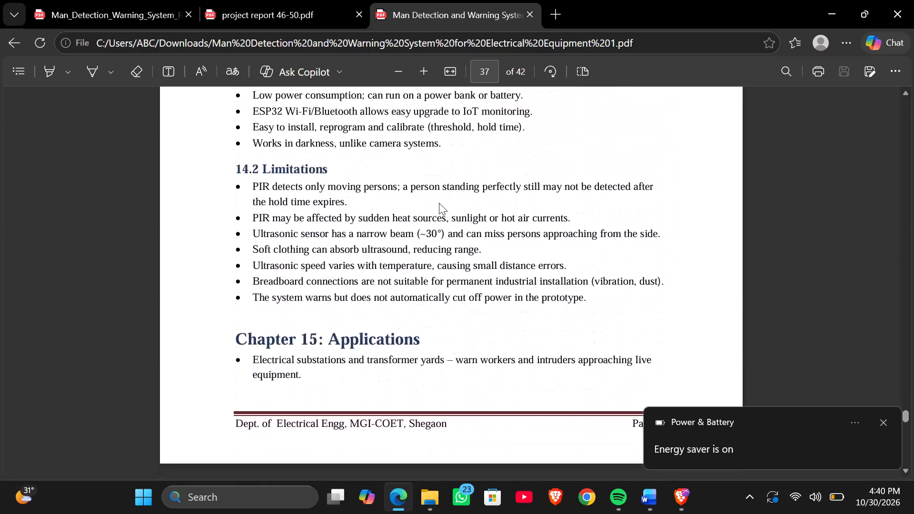
Check the Chapter 15 Applications list as it continues onto the following page.
key("Down")
key("Down")
key("Down")
key("Down")
key("Down")
key("Down")
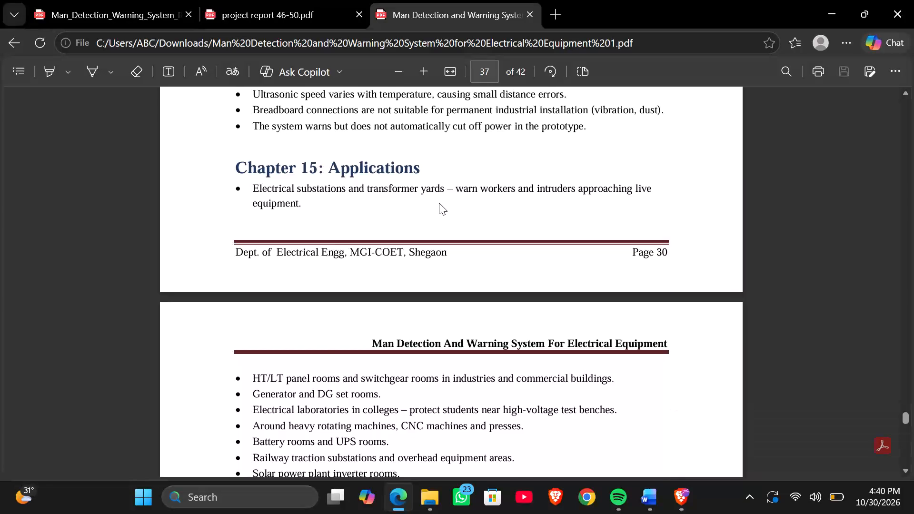
key("Down")
key("Down")
key("Down")
key("Down")
key("Down")
key("Down")
key("Down")
key("Down")
key("Down")
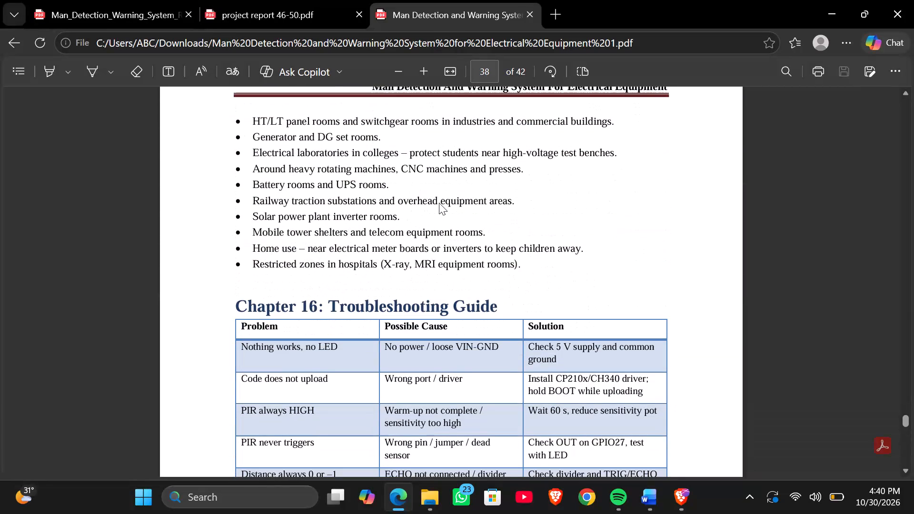
Examine the Chapter 16 Troubleshooting Guide table down to its last row.
key("Down")
key("Down")
key("Down")
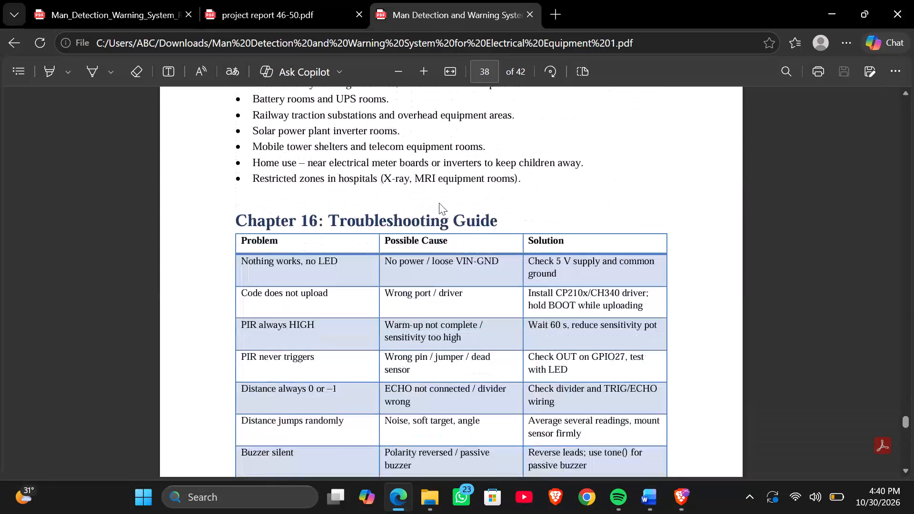
key("Down")
key("Down")
key("Down")
key("Down")
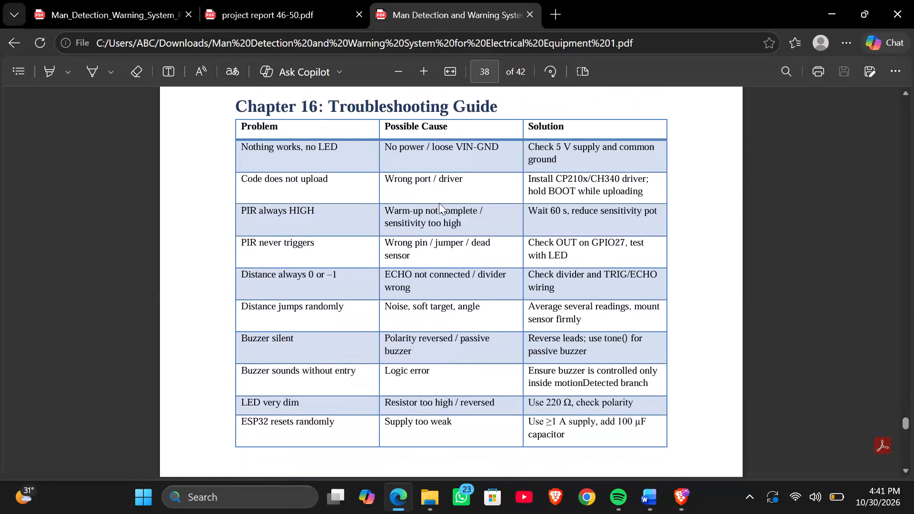
key("Down")
key("Down")
key("Down")
key("Down")
key("Down")
key("Down")
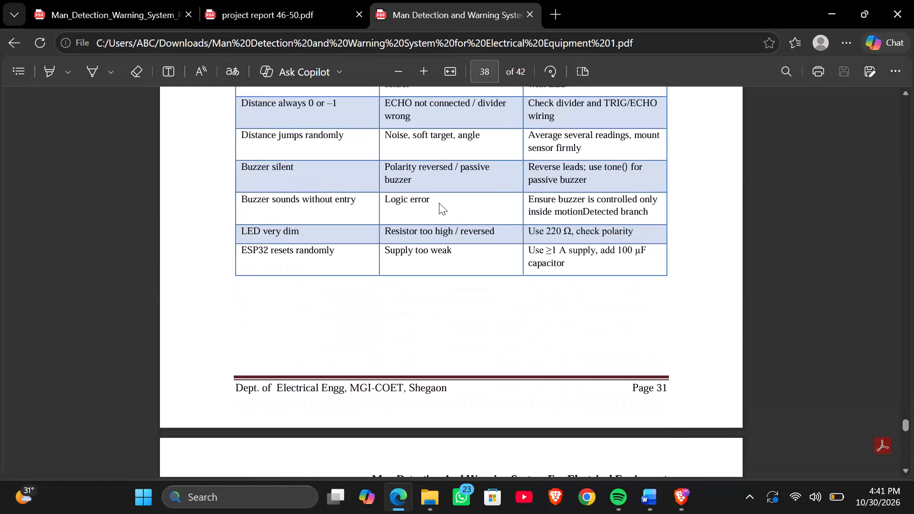
Skim the Chapter 17 Safety Precautions lists down to the start of Chapter 18.
key("Down")
key("Down")
key("Down")
key("Down")
key("Down")
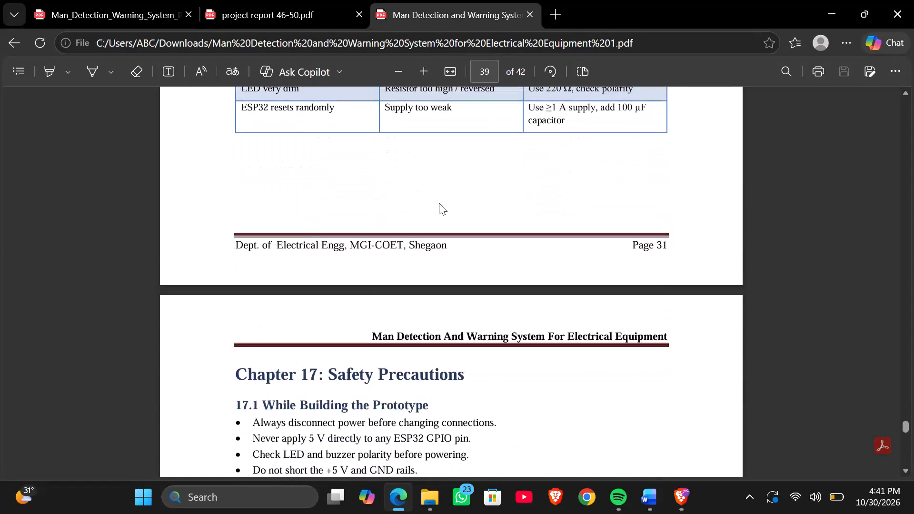
key("Down")
key("Down")
key("Down")
key("Down")
key("Down")
key("Down")
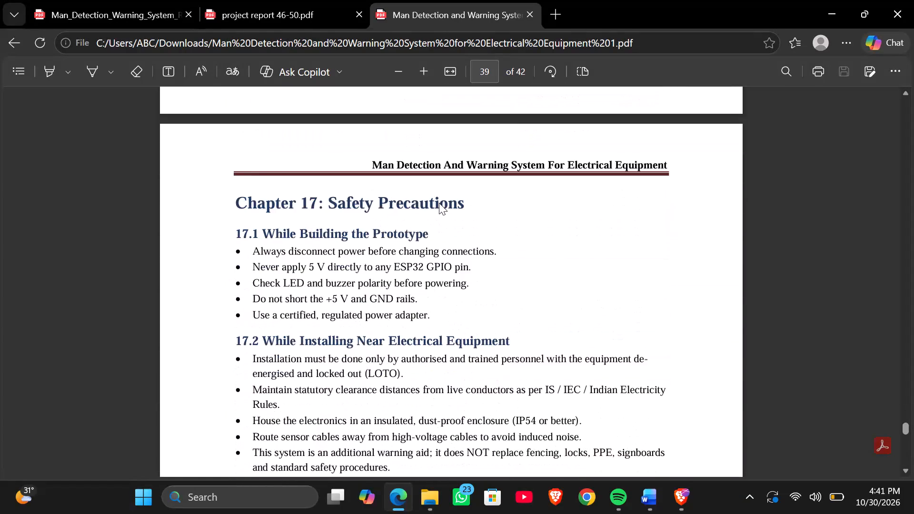
key("Down")
key("Down")
key("Down")
key("Down")
key("Down")
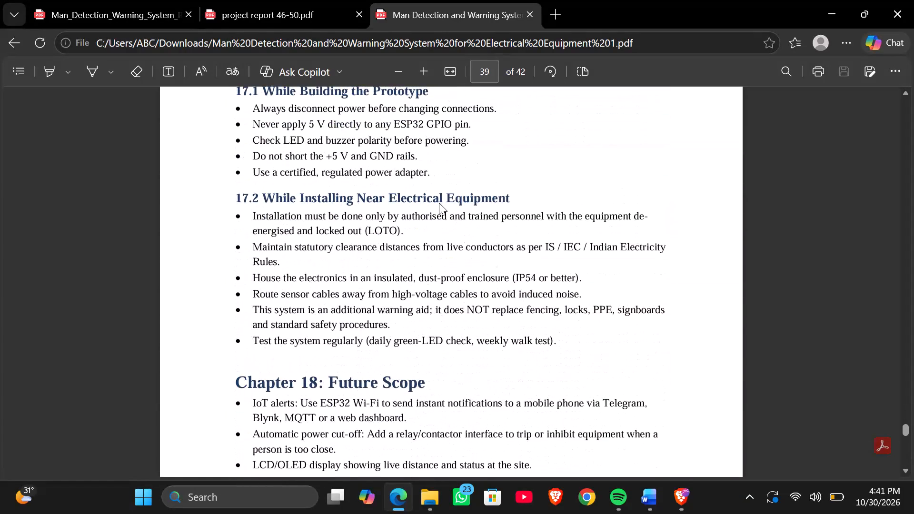
key("Down")
key("Down")
Go back to the Chapter 17 heading and recheck the 17.1 and 17.2 safety precaution lists.
key("Up")
key("Up")
key("Up")
key("Up")
key("Up")
key("Up")
key("Up")
key("Up")
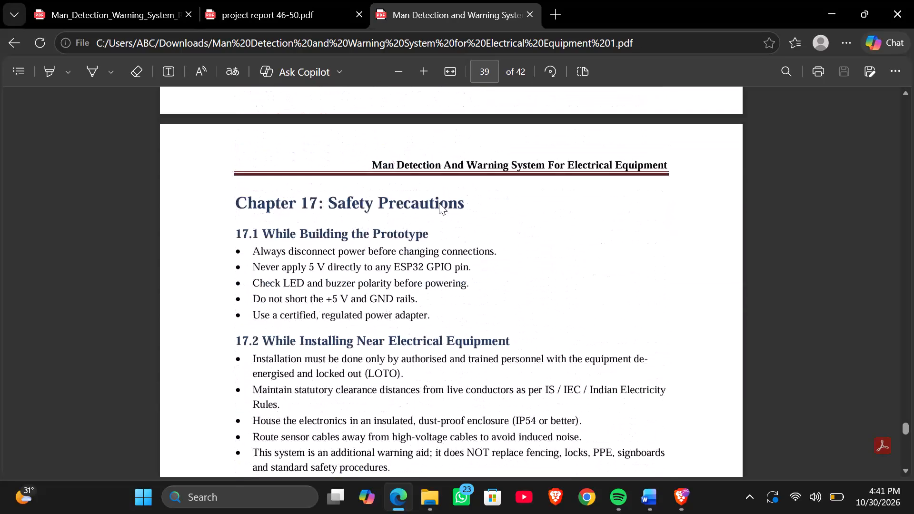
key("Down")
key("Down")
key("Down")
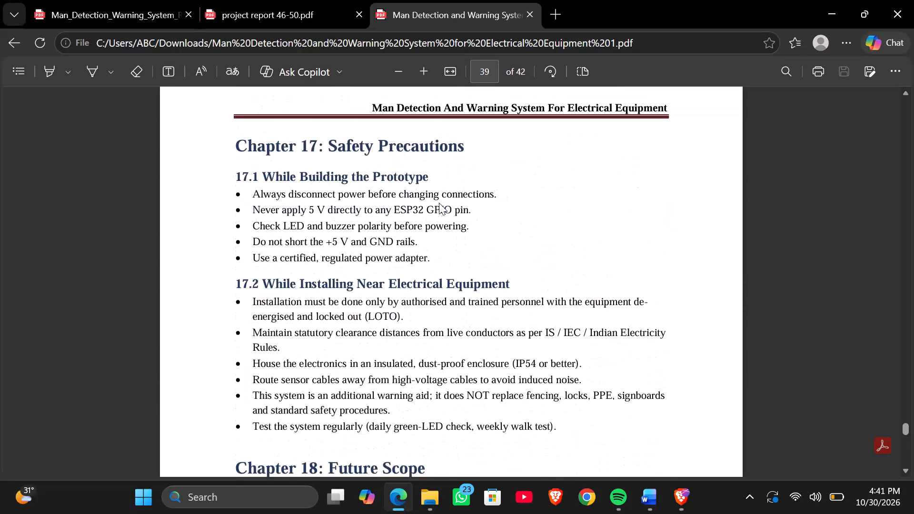
key("Down")
key("Down")
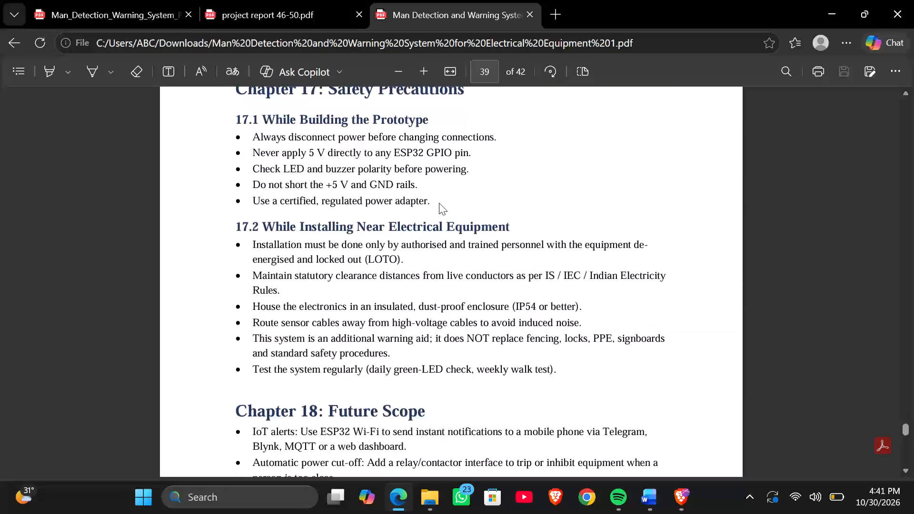
Review the Chapter 18 Future Scope list down to the end of its page.
key("Down")
key("Down")
key("Down")
key("Down")
key("Down")
key("Down")
key("Down")
key("Down")
key("Down")
key("Down")
key("Down")
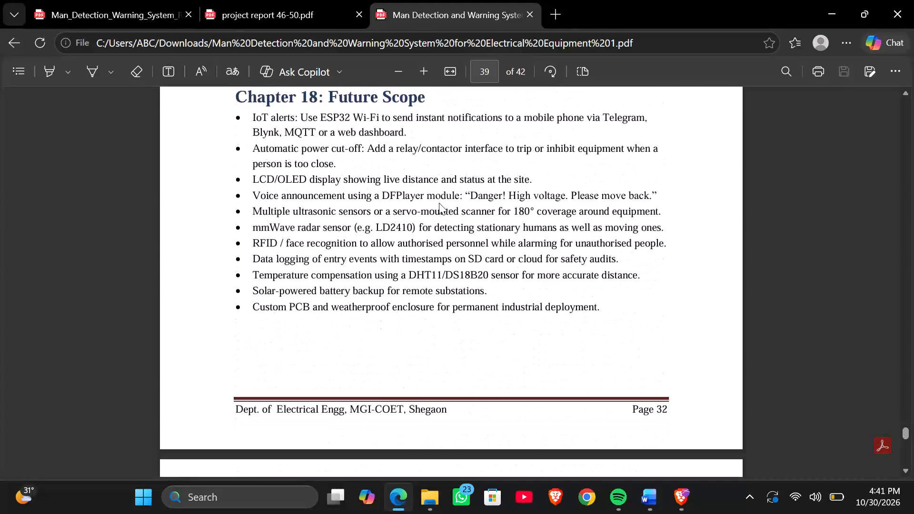
Continue past the Future Scope page and review the Chapter 19 Conclusion text.
key("Down")
key("Down")
key("Down")
key("Down")
key("Down")
key("Down")
key("Down")
key("Down")
key("Down")
key("Down")
key("Down")
key("Down")
key("Down")
key("Down")
key("Down")
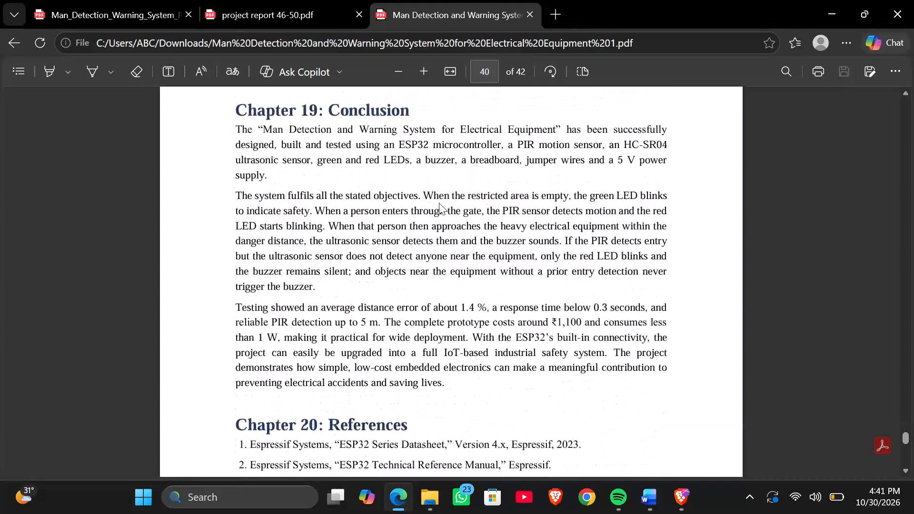
Skim the Chapter 20 References list down to the end of its first page.
key("Down")
key("Down")
key("Down")
key("Down")
key("Down")
key("Down")
key("Down")
key("Down")
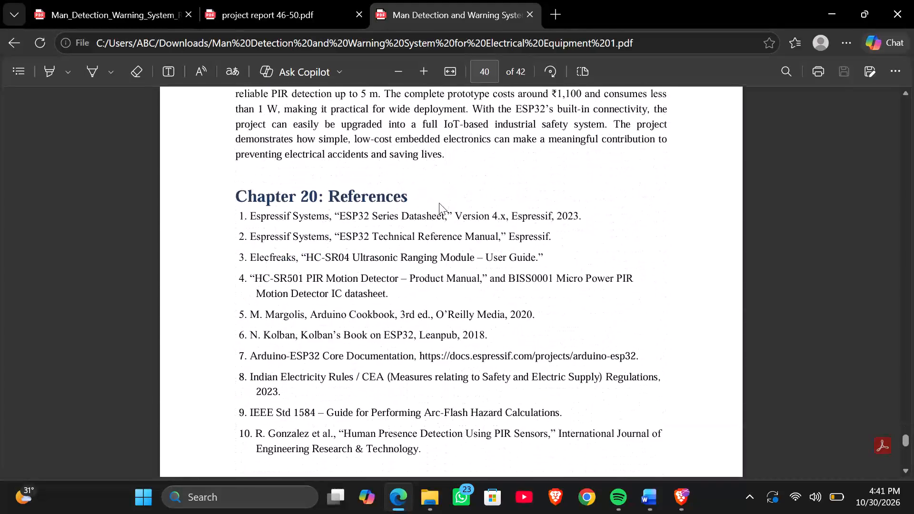
key("Down")
key("Down")
key("Down")
key("Down")
key("Down")
key("Down")
key("Down")
key("Down")
key("Down")
key("Down")
key("Down")
key("Down")
key("Down")
key("Down")
key("Down")
key("Down")
key("Down")
key("Down")
key("Down")
key("Down")
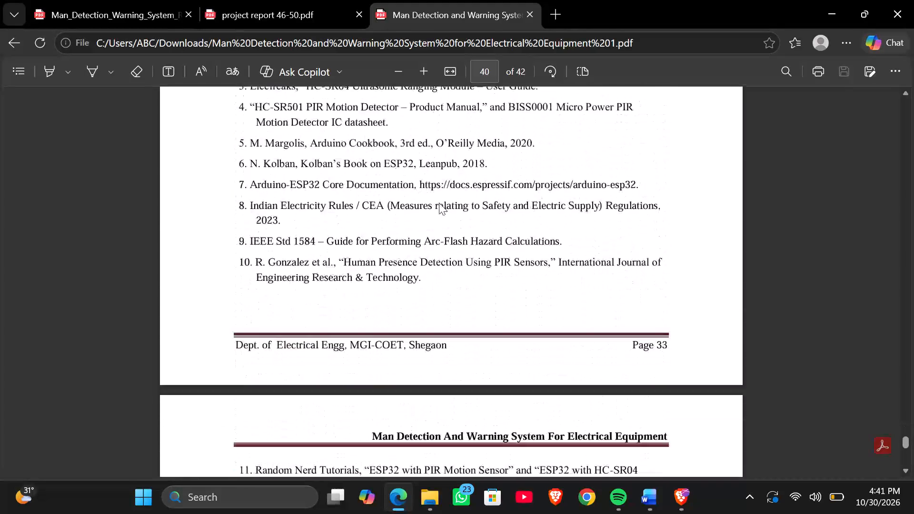
Check the remaining references and the Appendix A ESP32 DevKit V1 Pin Reference table.
key("Down")
key("Down")
key("Down")
key("Down")
key("Down")
key("Down")
key("Down")
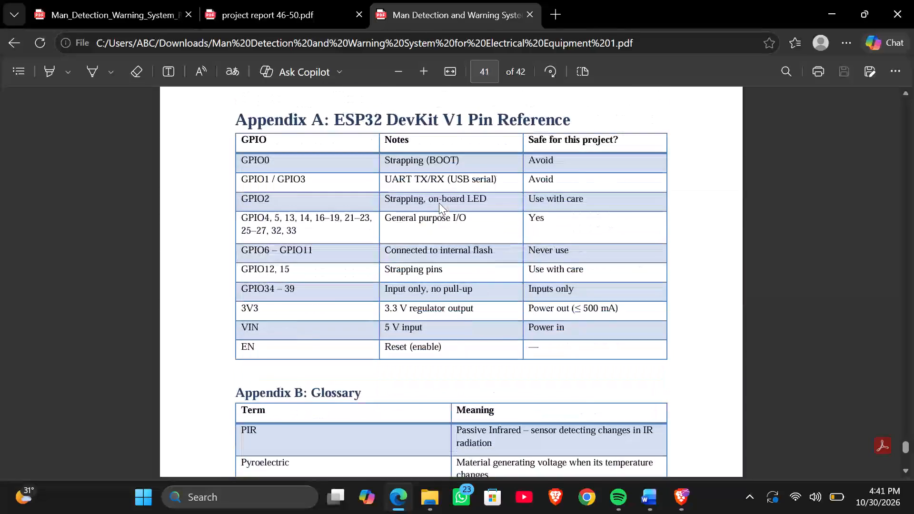
Review the Appendix B Glossary table down to its last row.
key("Down")
key("Down")
key("Down")
key("Down")
key("Down")
key("Down")
key("Down")
key("Down")
key("Down")
key("Down")
key("Down")
key("Down")
key("Down")
key("Down")
key("Down")
key("Down")
key("Down")
key("Down")
key("Down")
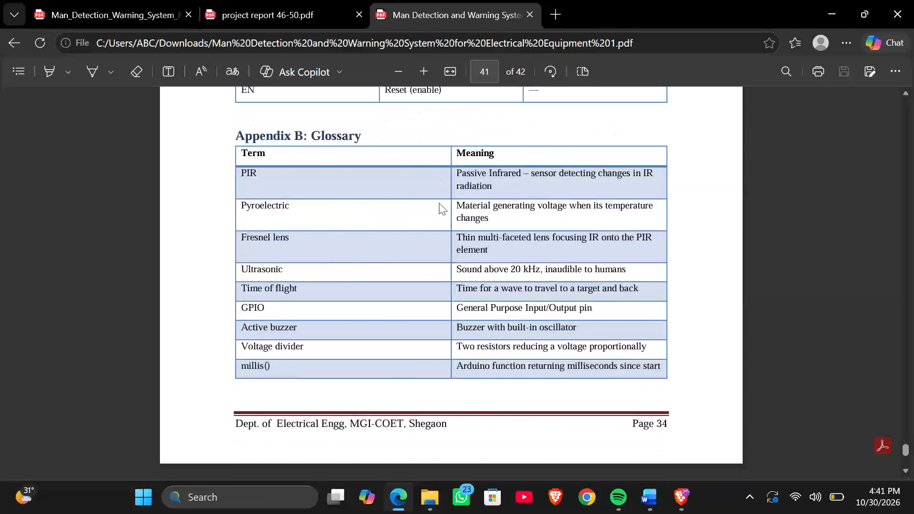
Check the report's final page down to its footer.
key("Down")
key("Down")
key("Down")
key("Down")
key("Down")
key("Down")
key("Down")
key("Down")
key("Down")
key("Down")
key("Down")
key("Down")
key("Down")
key("Down")
key("Down")
key("Down")
key("Down")
key("Down")
key("Down")
key("Down")
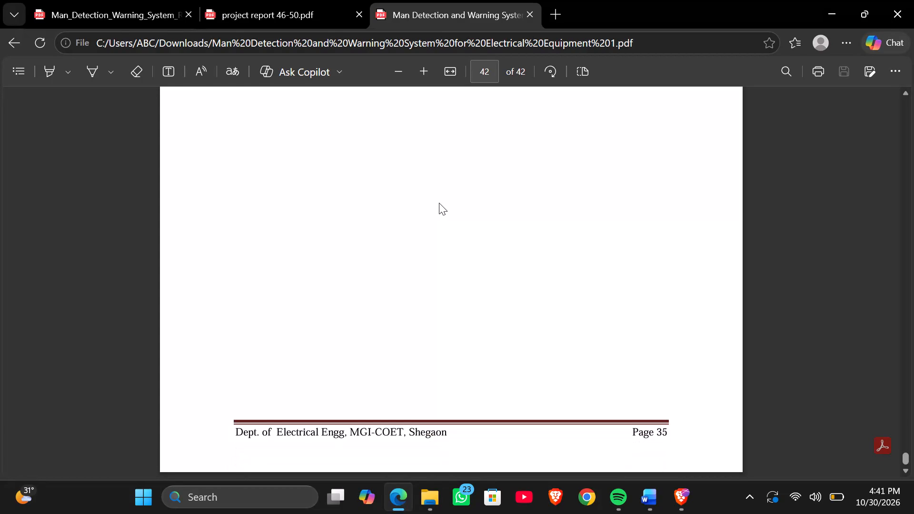
Close the browser window with the report PDFs and the File Explorer window, leaving the desktop clear.
left_click(905, 12)
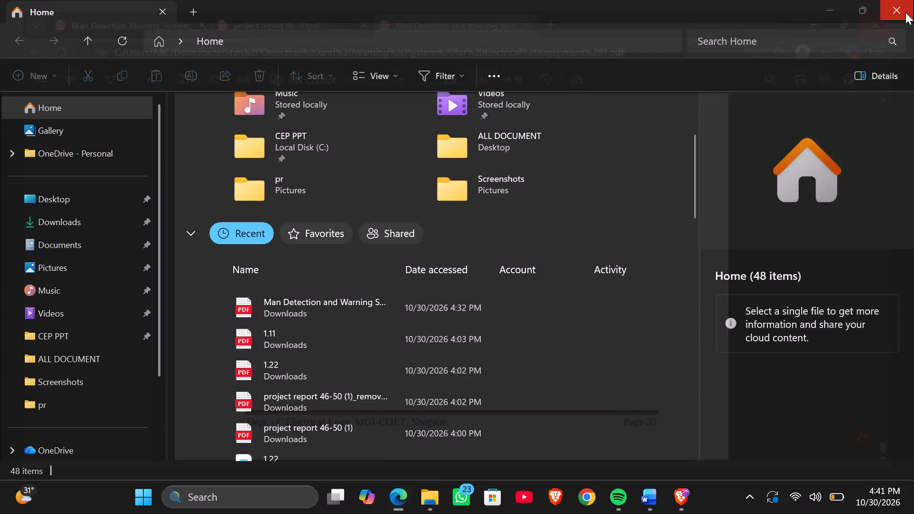
left_click(905, 12)
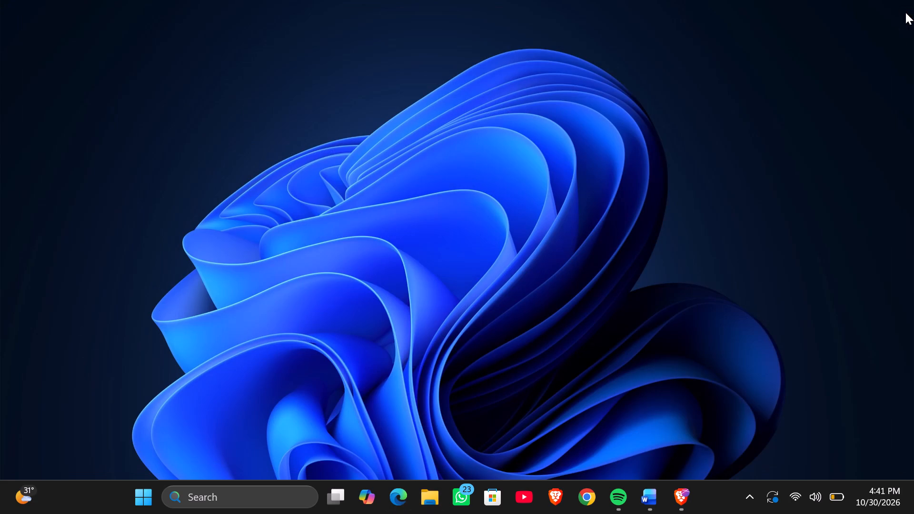
right_click(905, 12)
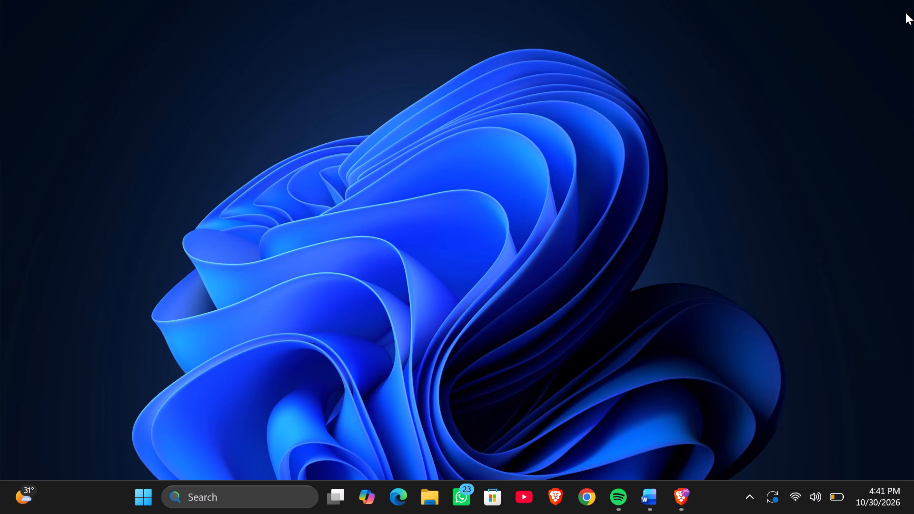